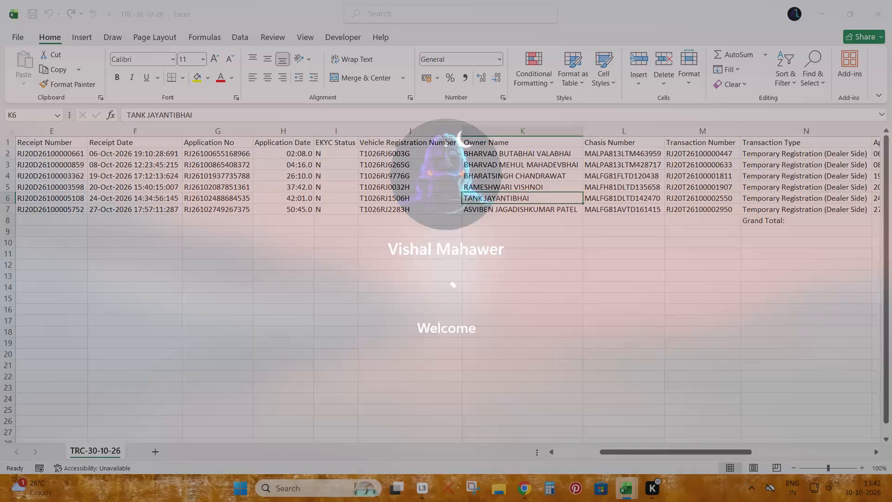
Close the TRC-30-10-26 workbook without saving its changes.
click(523, 300)
click(891, 0)
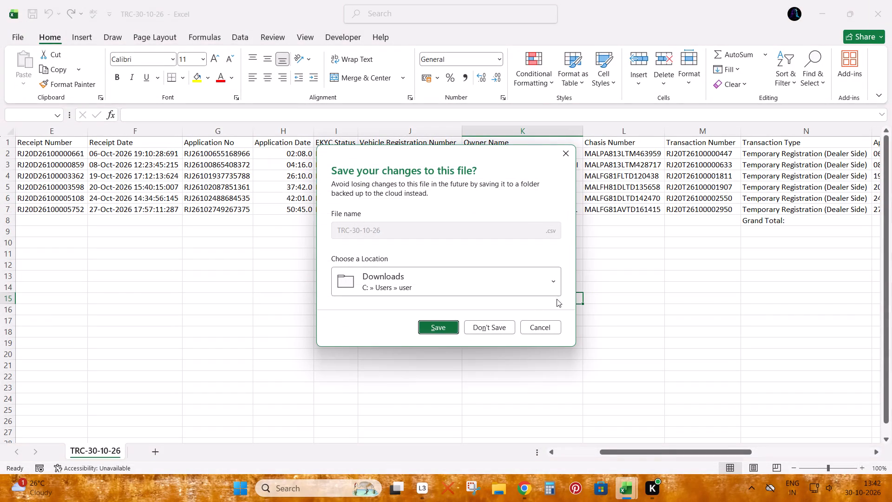
click(478, 326)
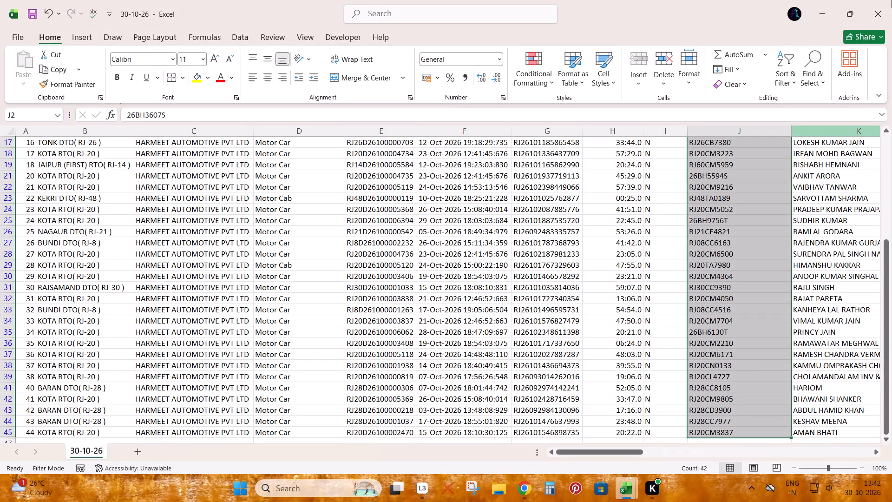
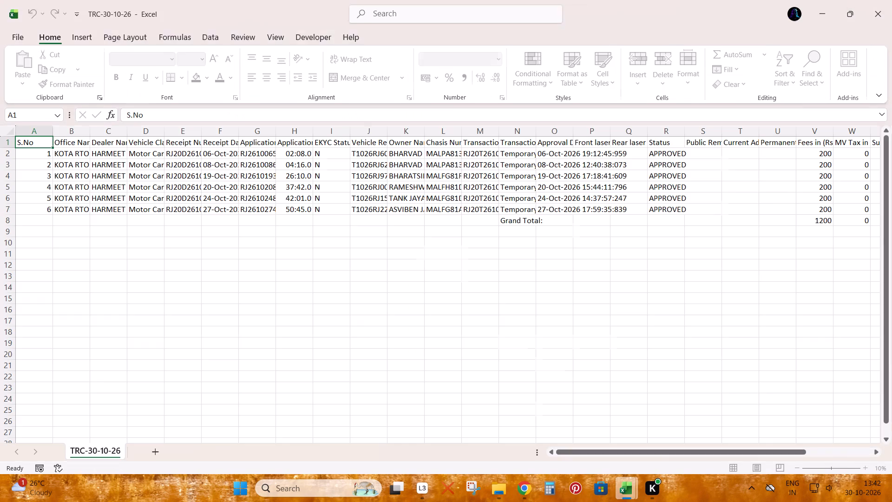
Select all cells of the TRC-30-10-26 sheet.
click(8, 132)
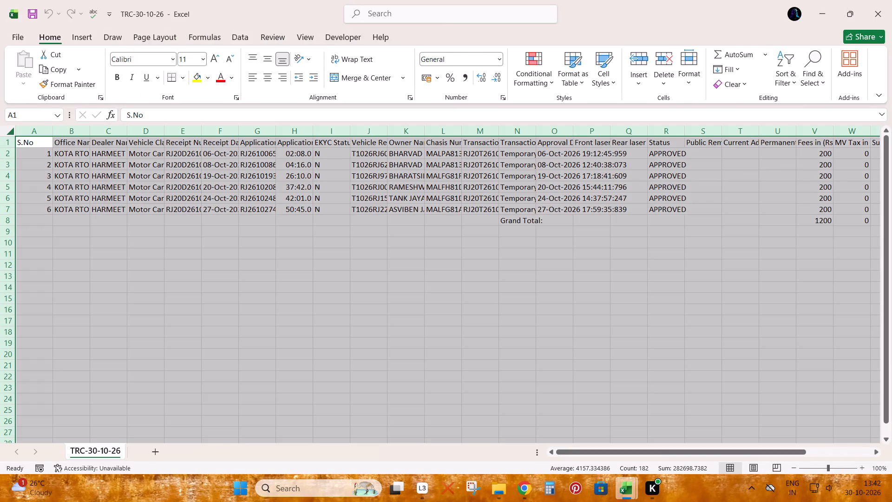
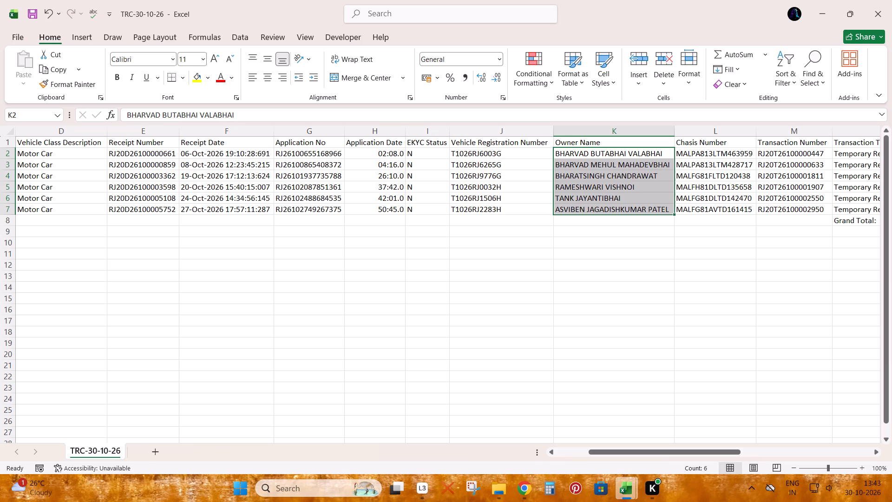
Highlight the Owner Name cells in rows 2, 3, 5, 6 and 7 with yellow fill.
click(652, 155)
ctrl+click(654, 164)
ctrl+click(645, 207)
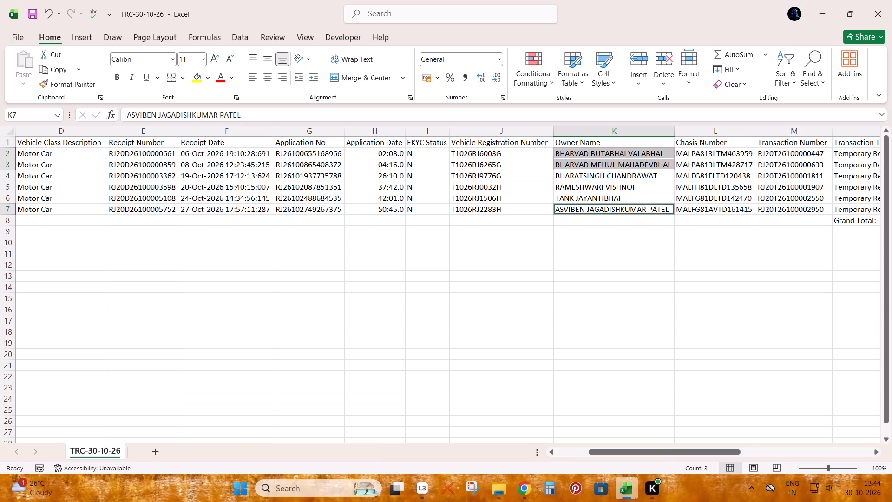
ctrl+click(639, 187)
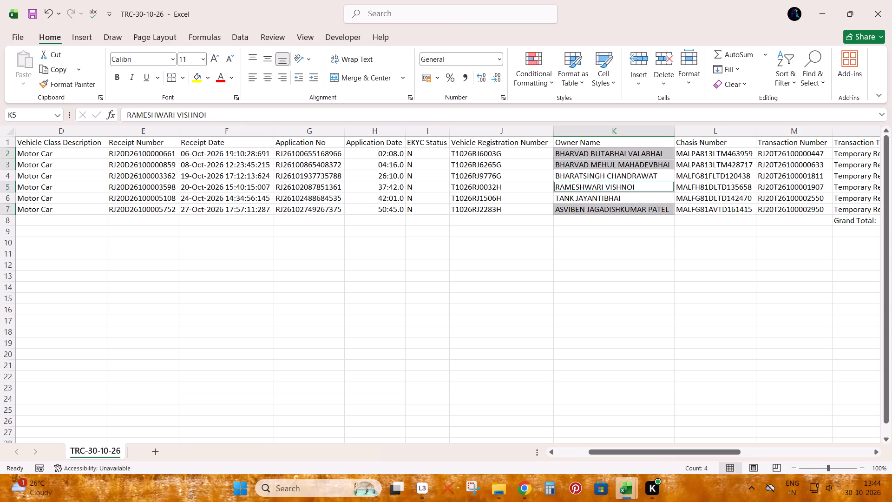
click(198, 73)
click(622, 229)
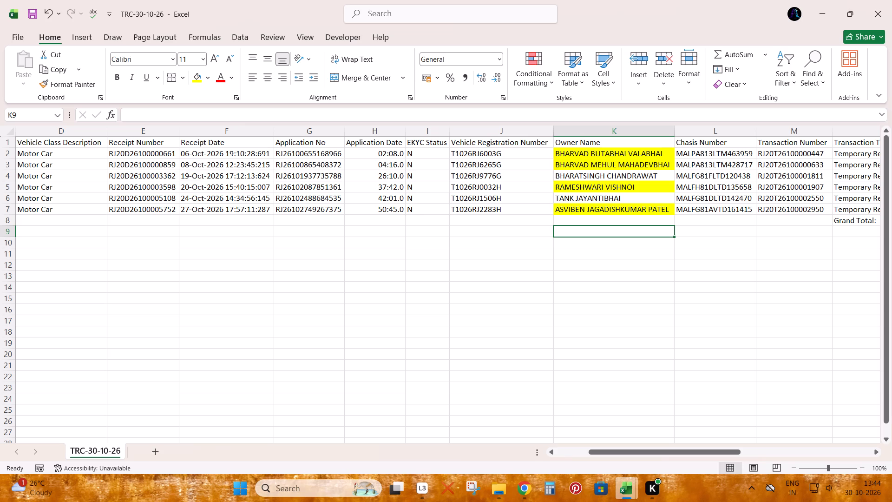
click(595, 200)
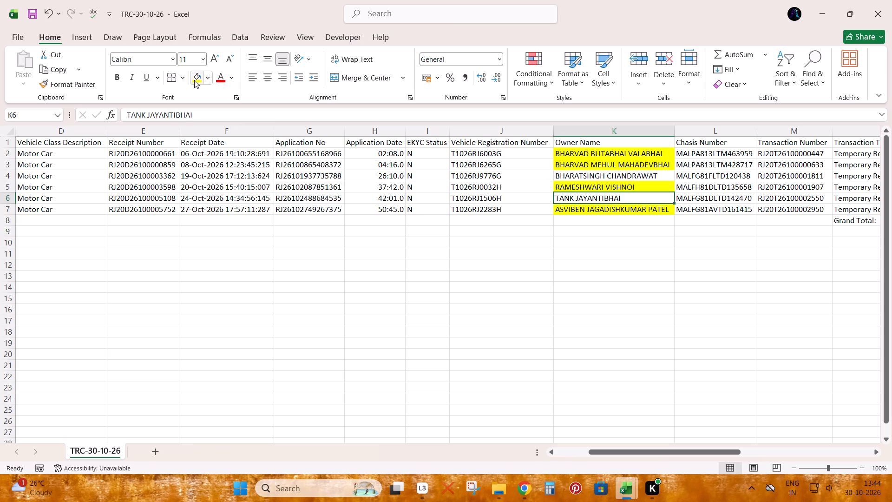
click(194, 80)
Examine the unhighlighted record in row 4 across its application, registration, transaction and approval columns.
click(603, 173)
key(Right)
key(Right)
key(Right)
key(Right)
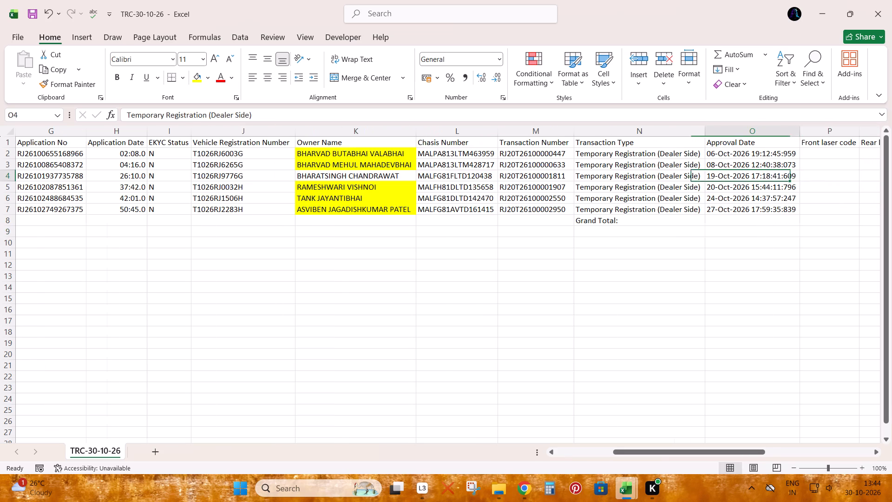
key(Right)
key(Left)
key(Left)
key(ctrl+Left)
key(Right)
key(Right)
key(Right)
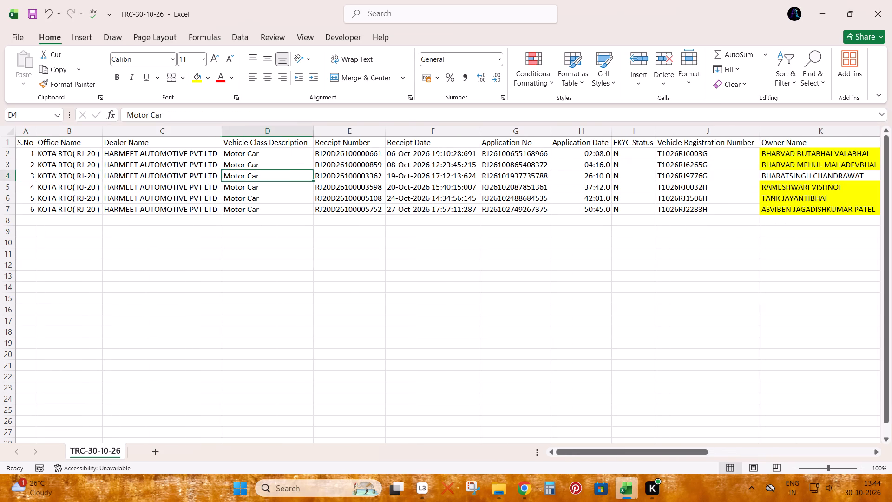
key(Right)
key(Right)
key(Right)
key(Right)
key(Right)
key(Right)
key(Right)
key(Right)
key(Right)
key(Right)
key(Right)
key(Right)
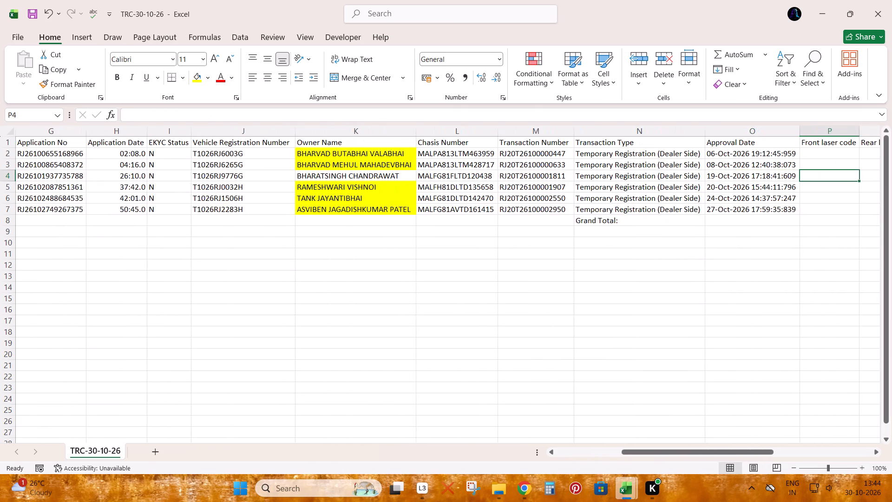
key(Right)
key(Right)
key(Right)
key(Right)
key(Right)
key(Right)
key(ctrl+Left)
key(ctrl+Left)
key(ctrl+Left)
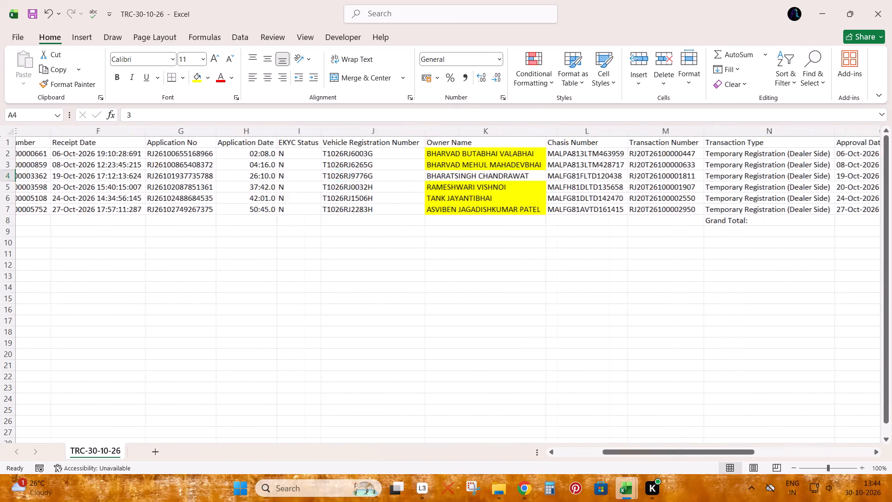
Look up row 4's chassis number in the TOTAL BOOKING sheet of the BOOKING LIST workbook and select the matching booking row.
key(Right)
key(Right)
key(Right)
key(Right)
key(Right)
key(Right)
key(Right)
key(Right)
key(Right)
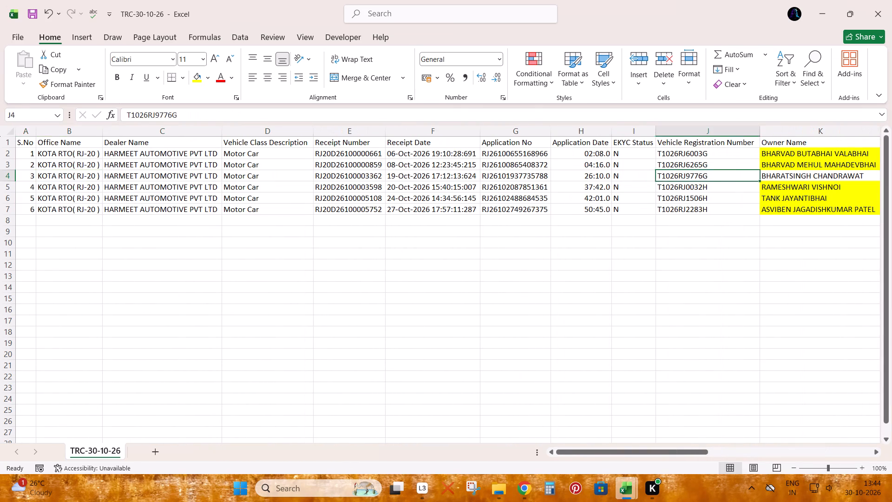
key(Right)
key(Right)
key(ctrl+x)
key(c)
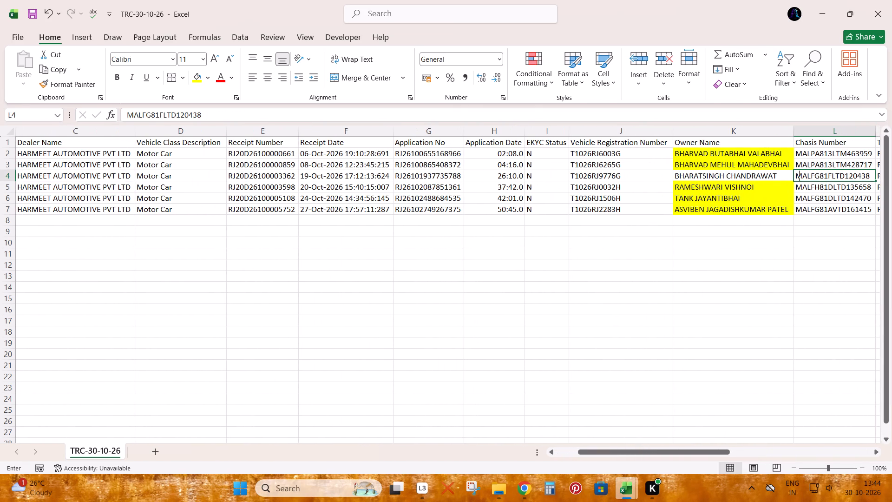
key(Escape)
key(ctrl+c)
key(alt+Tab)
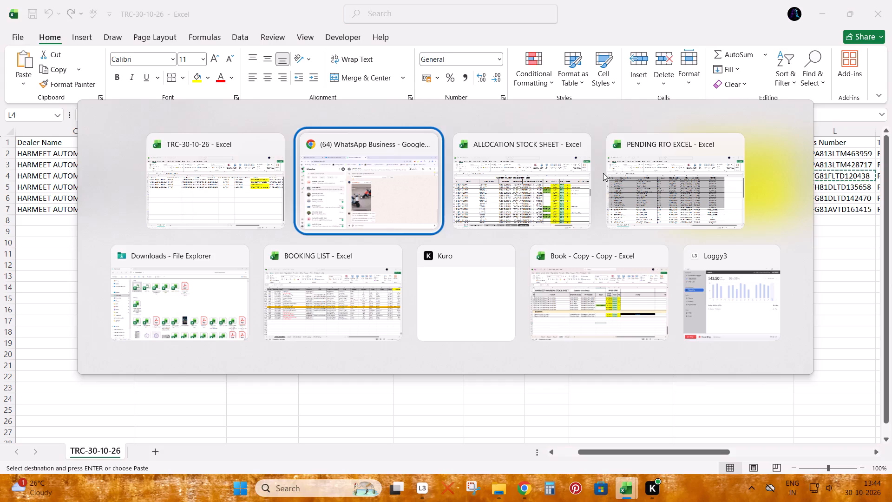
key(alt+Tab)
key(alt+Tab)
key(alt+Tab)
key(alt+Tab)
key(Right)
key(ctrl+f)
key(ctrl+v)
key(Return)
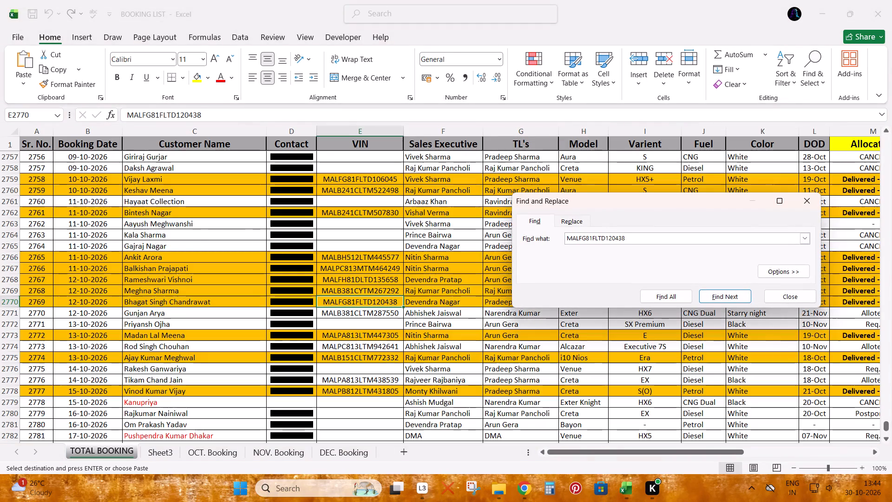
key(Escape)
key(shift+space)
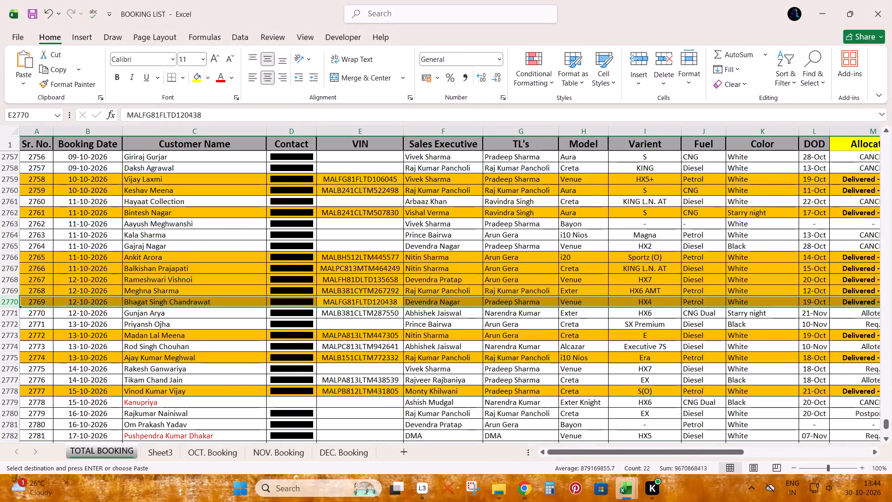
Switch back to the TRC-30-10-26 workbook and review row 4 across all columns, including its status, fees and total.
key(alt+Tab)
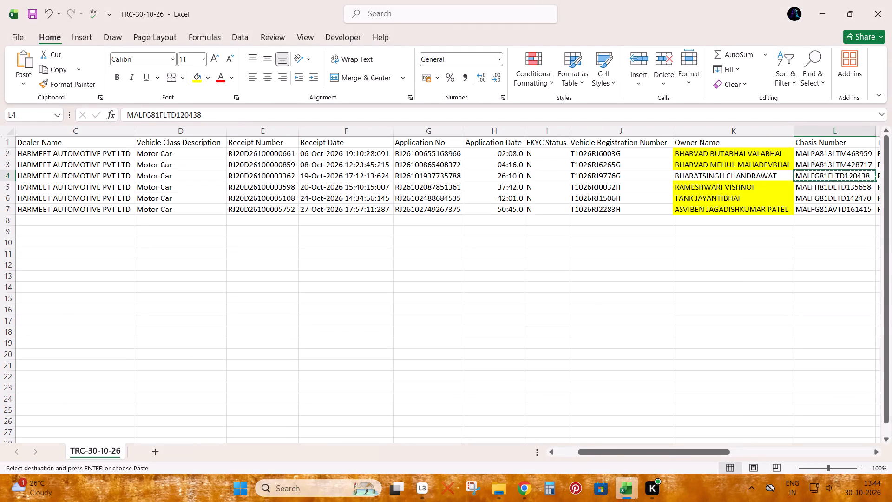
key(Left)
key(Left)
key(Left)
key(Left)
key(Left)
key(Left)
key(Left)
key(Left)
key(Left)
key(Left)
key(Left)
key(Left)
key(Left)
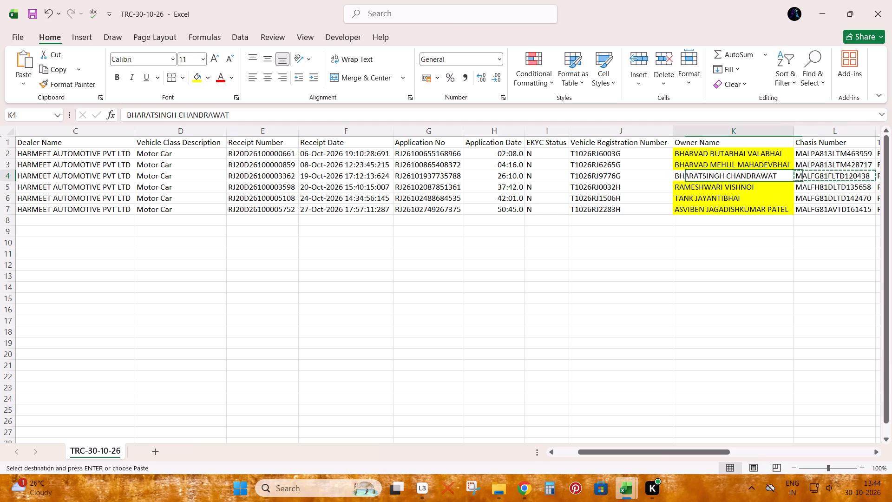
key(Right)
key(Right)
key(Right)
key(Right)
key(Right)
key(Right)
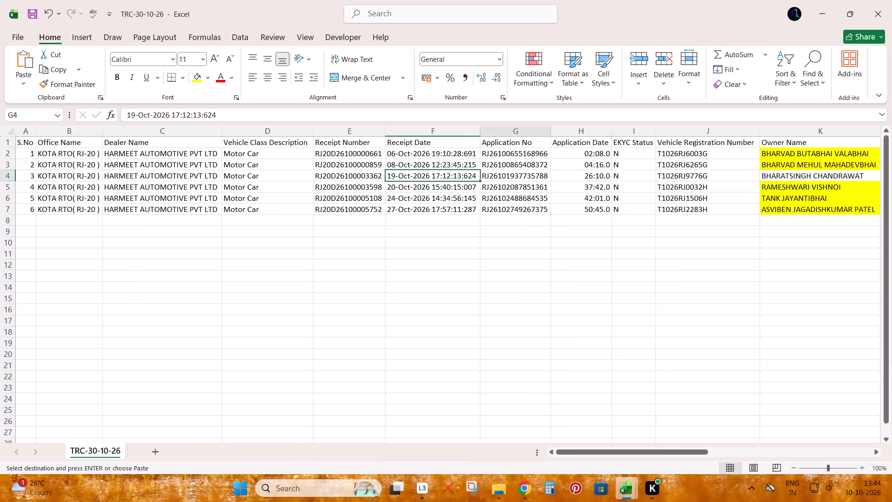
key(Right)
key(Right)
key(Right)
key(Right)
key(Right)
key(Right)
key(Right)
key(Right)
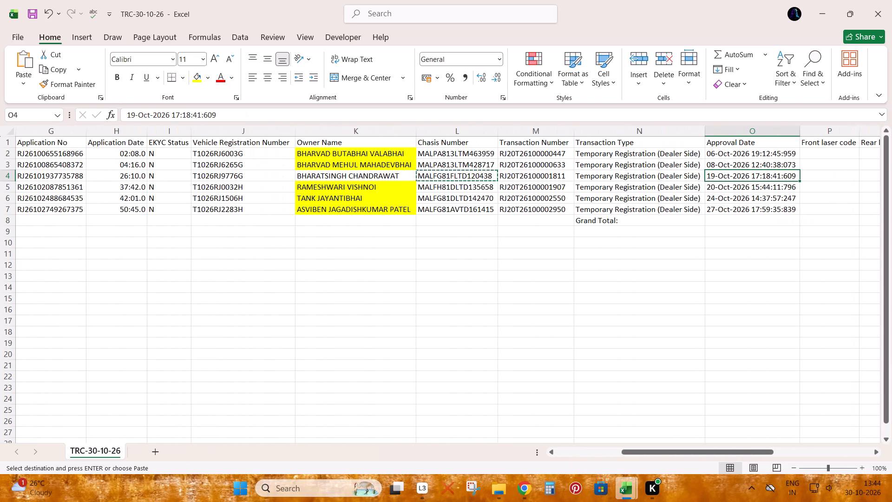
key(Right)
key(Right)
key(Right)
key(Right)
key(Right)
key(Right)
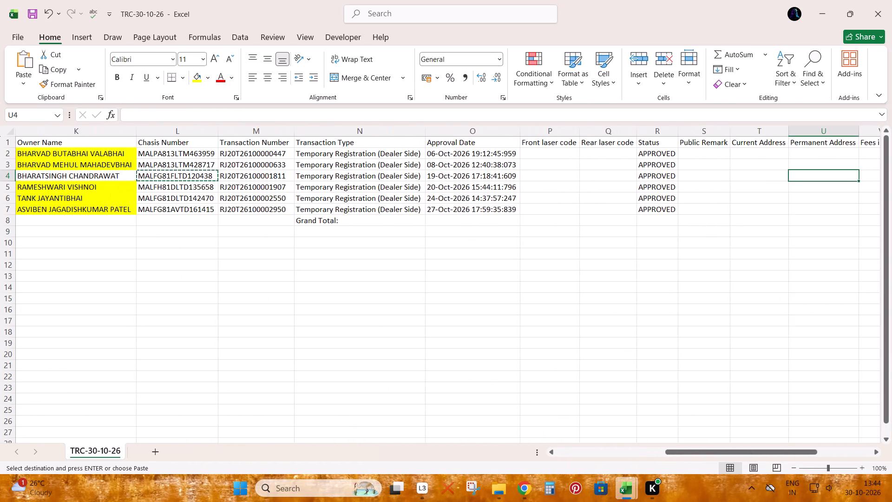
key(Right)
key(Right)
key(Right)
key(Right)
key(Right)
key(Right)
key(Right)
key(Right)
key(Right)
key(Right)
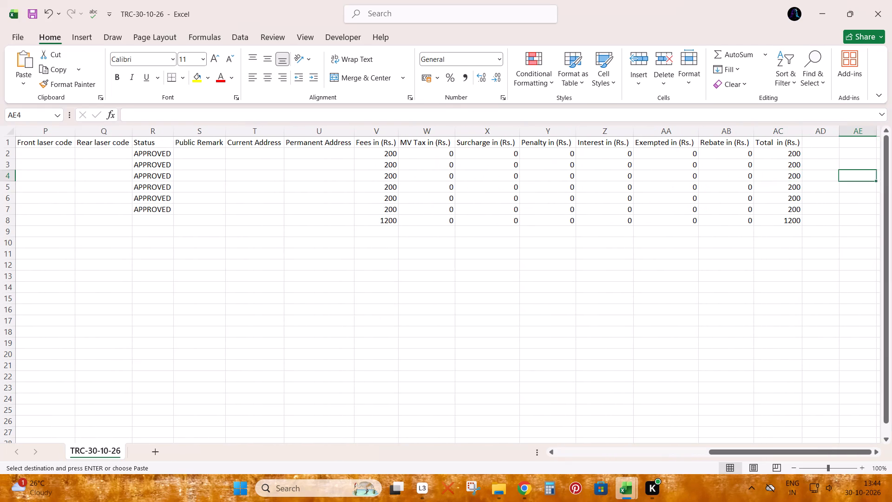
key(ctrl+Left)
key(ctrl+Left)
key(ctrl+Left)
key(ctrl+Left)
key(ctrl+Left)
key(ctrl+Left)
key(ctrl+Left)
key(ctrl+Left)
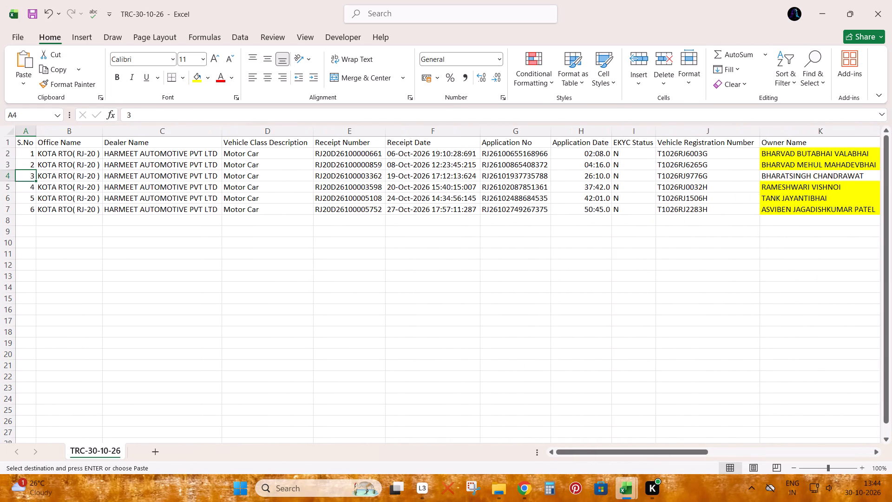
Switch to the Downloads folder window and close it.
click(493, 495)
click(885, 0)
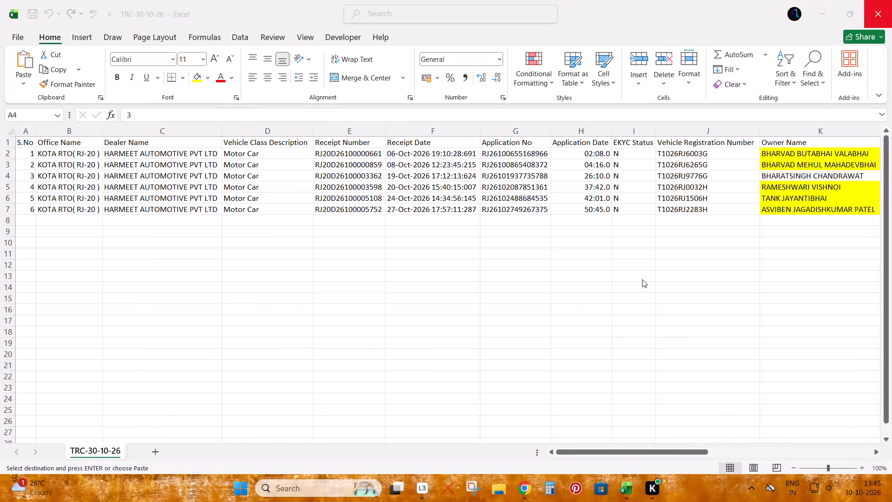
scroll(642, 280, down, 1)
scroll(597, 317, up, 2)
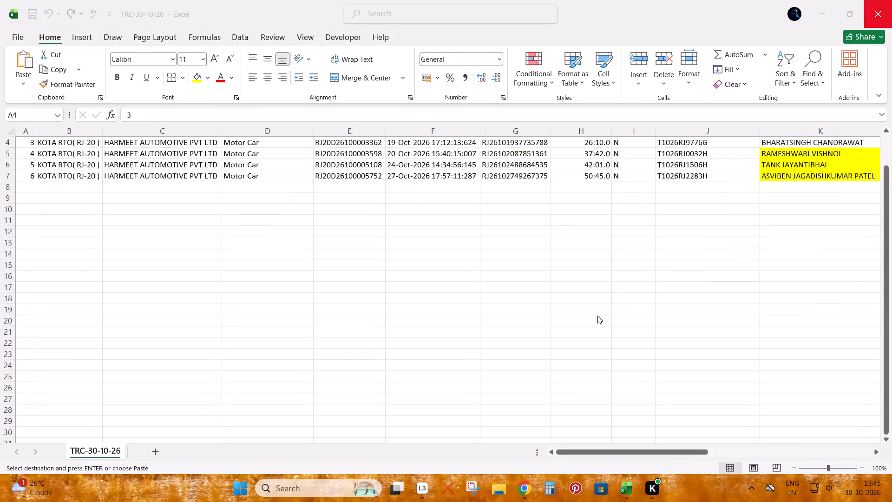
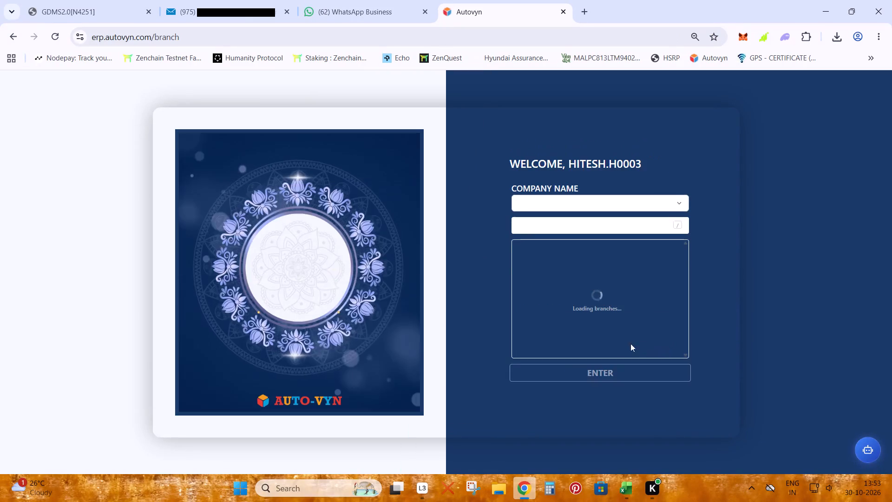
Enter the Autovyn ERP under the HARMEET HYUNDAI branch.
click(615, 386)
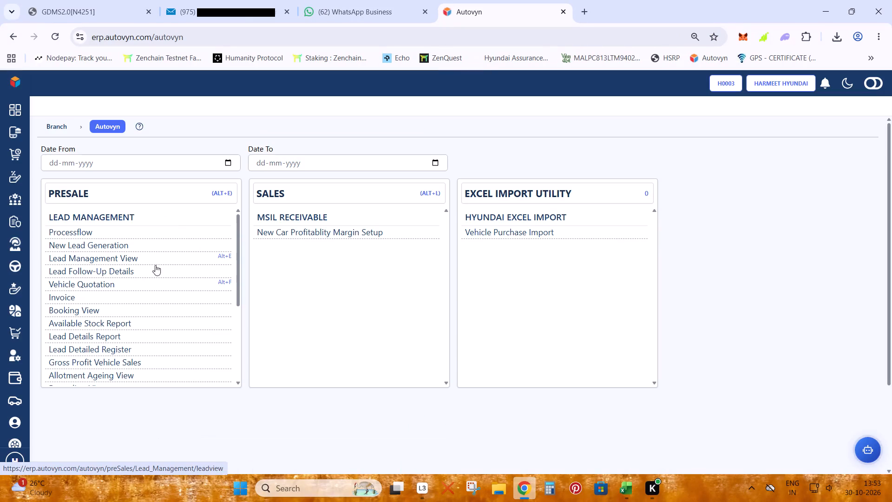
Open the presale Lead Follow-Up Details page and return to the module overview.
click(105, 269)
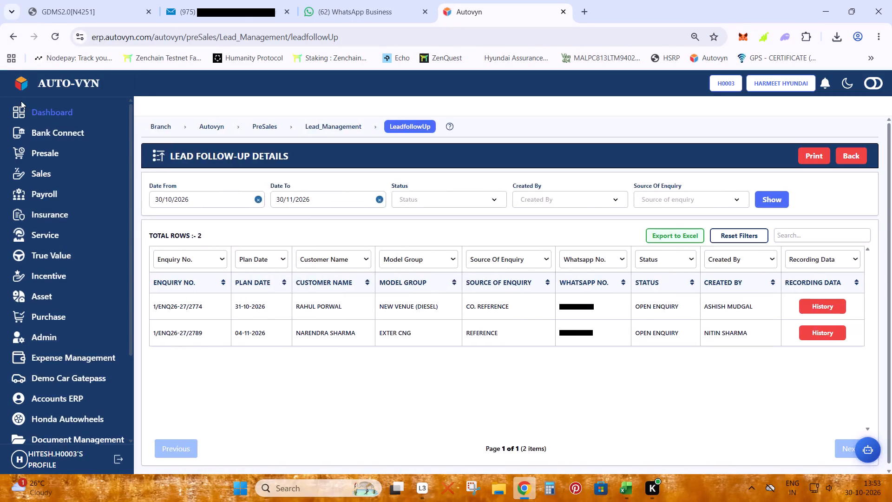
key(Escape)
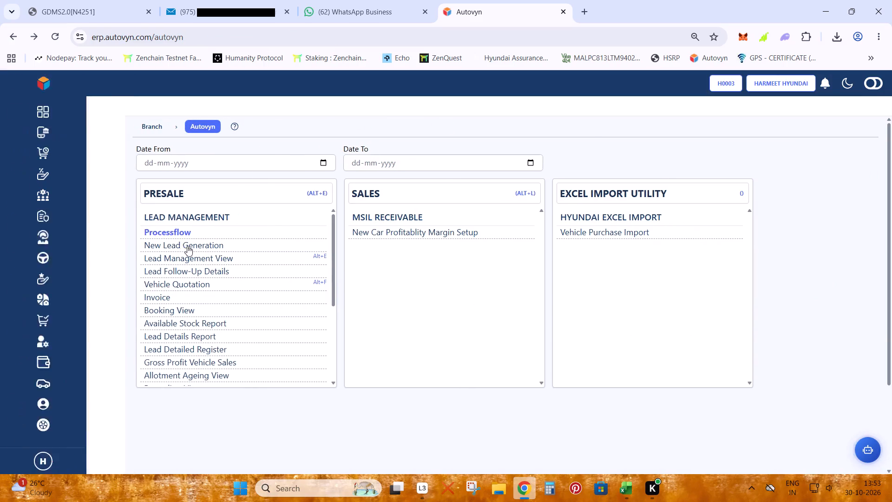
Open the Lead Management View and filter the leads by enquiry date 2026-10-29.
click(110, 259)
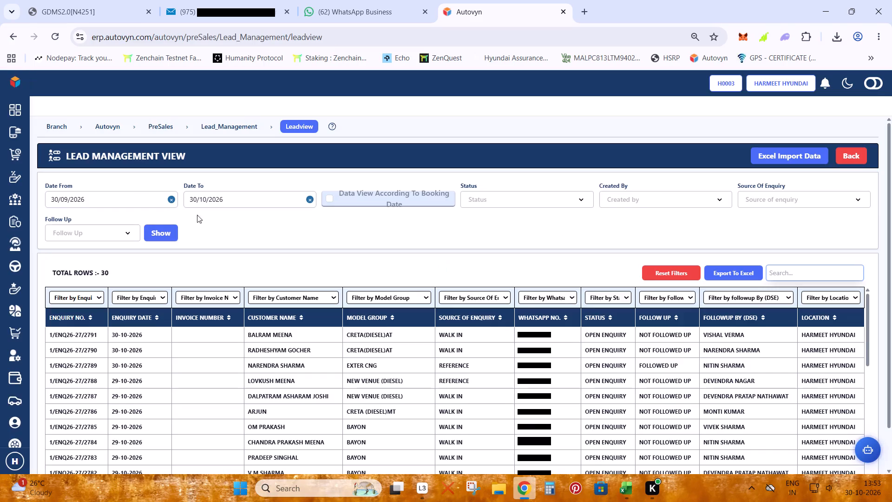
click(144, 298)
scroll(133, 280, down, 5)
scroll(133, 351, up, 1)
scroll(136, 350, down, 2)
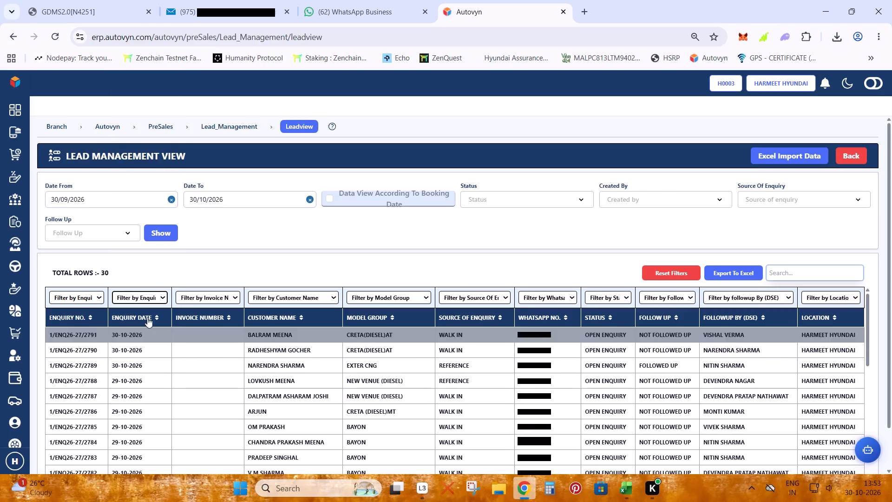
click(148, 298)
scroll(148, 297, down, 7)
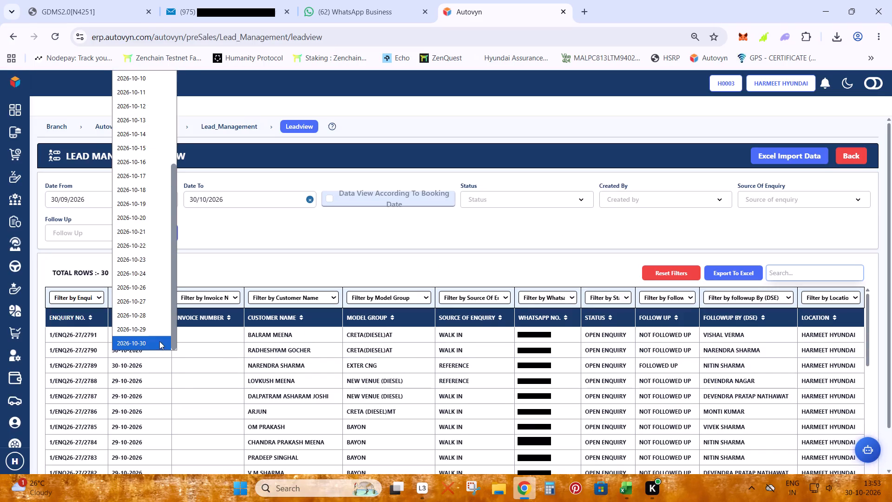
click(149, 330)
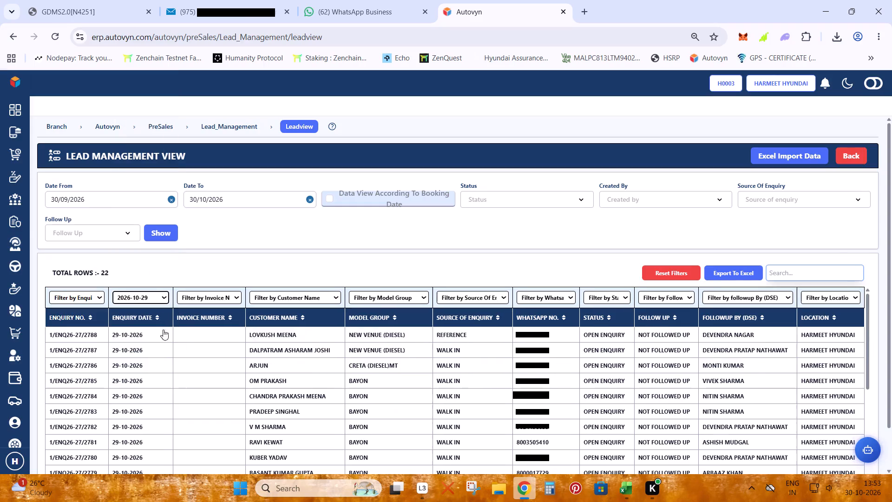
Set the source of enquiry to WALK IN and show the matching leads.
click(835, 194)
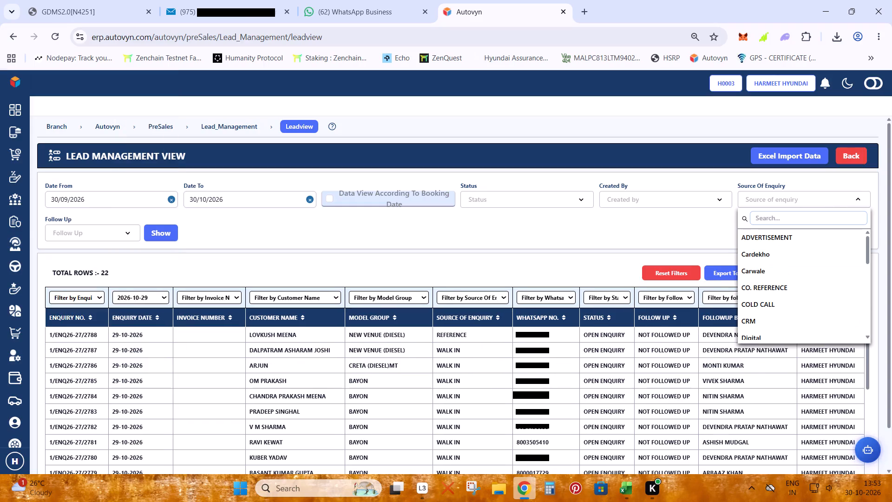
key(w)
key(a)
click(790, 250)
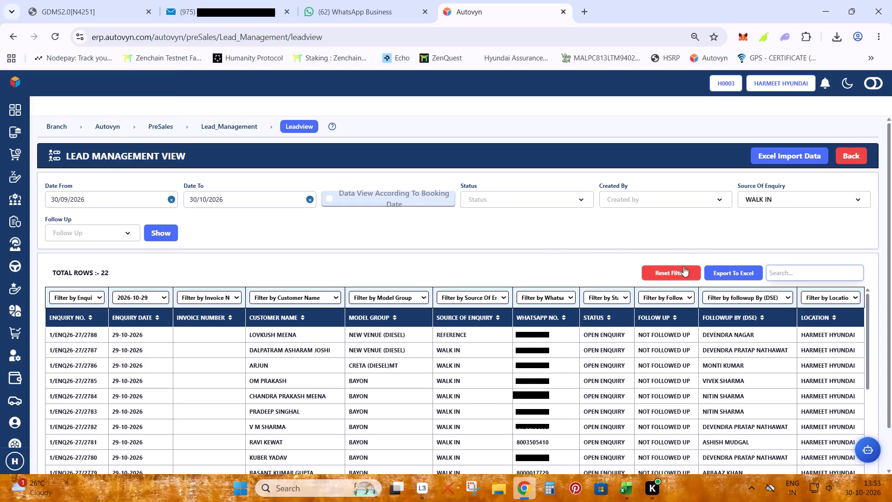
click(171, 228)
Review the filtered walk-in leads, export them to Excel, and open the downloaded leadview workbook.
scroll(413, 255, down, 2)
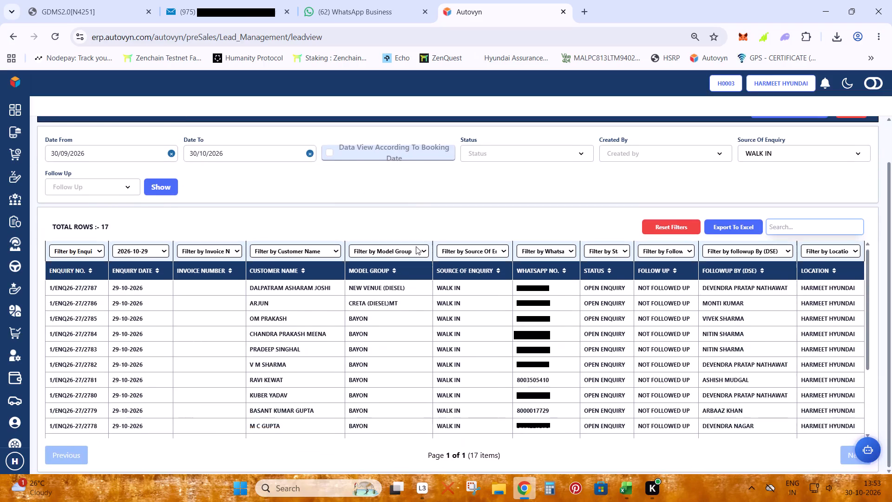
scroll(416, 246, down, 1)
scroll(520, 328, down, 4)
scroll(514, 318, up, 5)
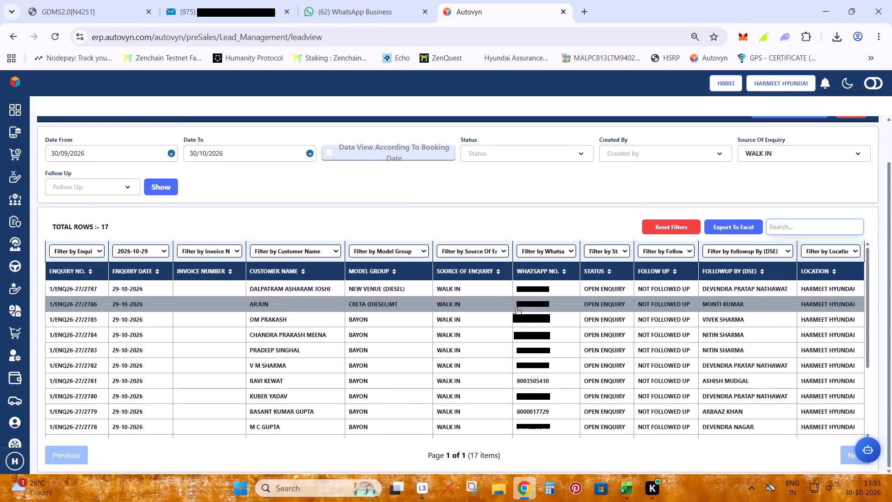
scroll(516, 307, down, 4)
click(723, 224)
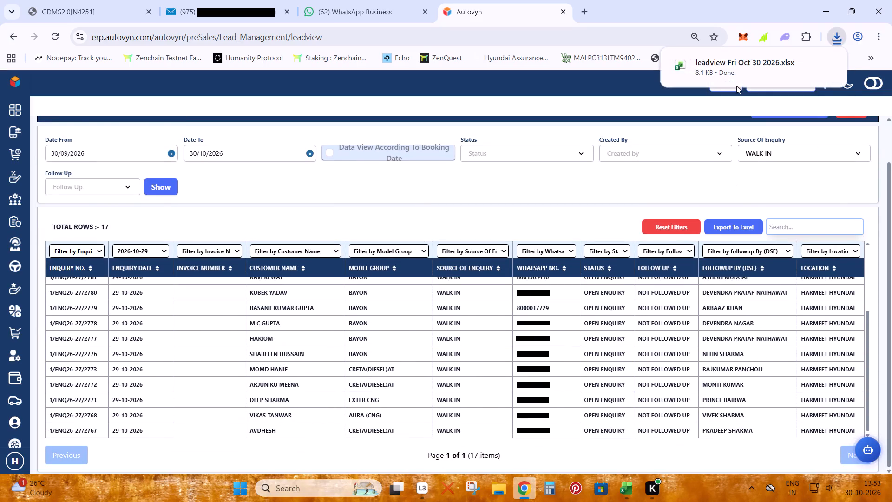
click(728, 73)
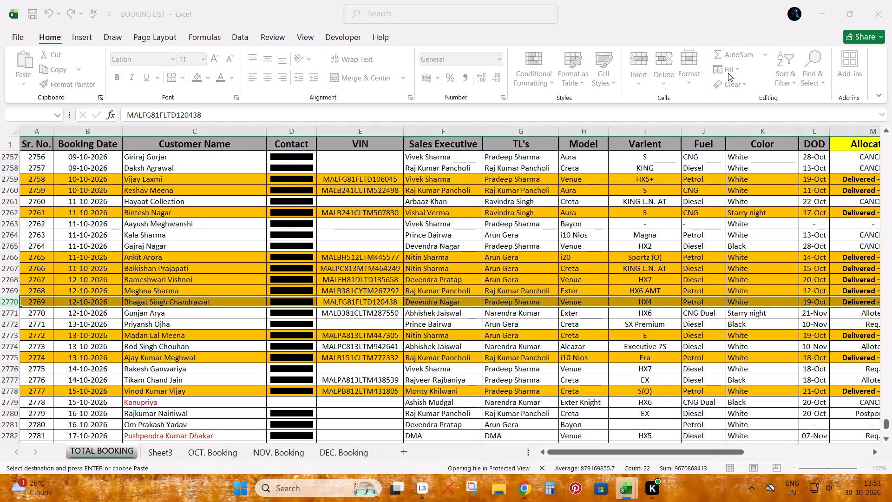
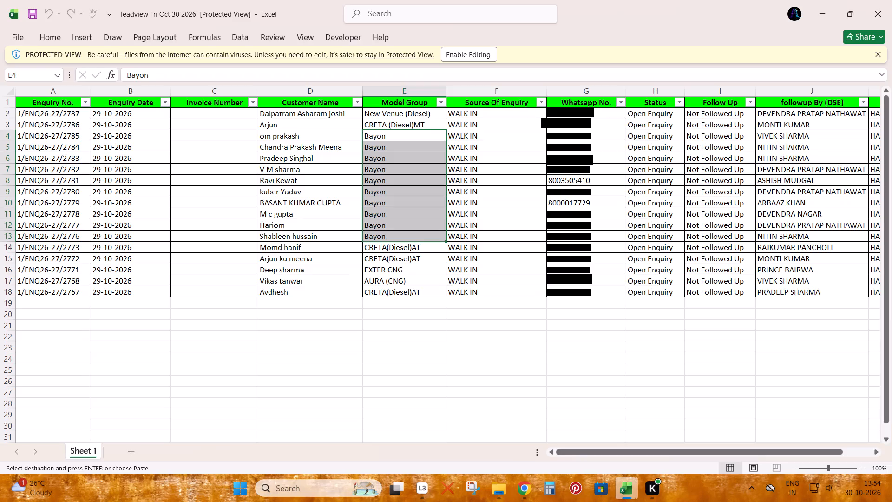
Enable editing for the protected leadview workbook.
click(462, 51)
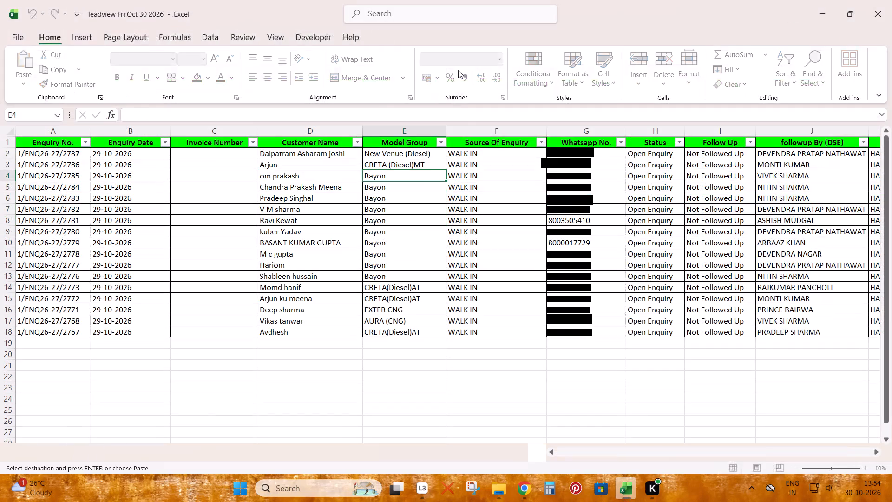
Select the consecutive Bayon entries in the Model Group column of the leadview sheet to check their count.
drag(386, 177, 389, 271)
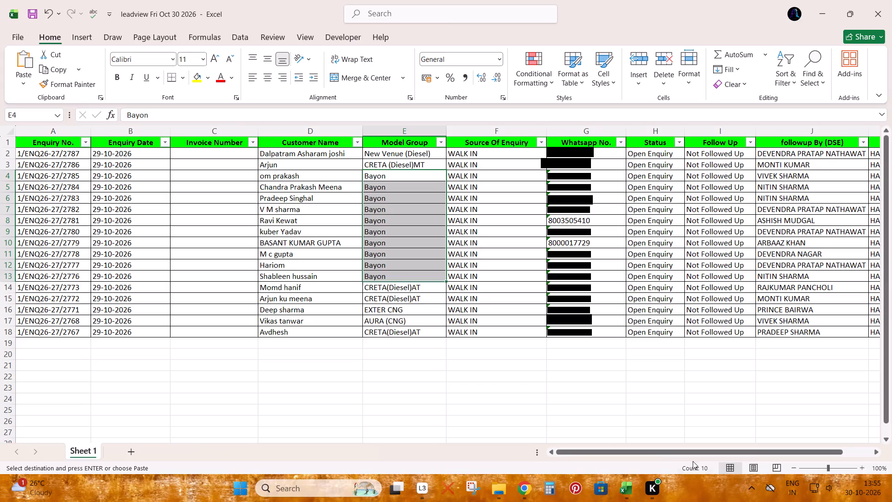
Close the PENDING RTO EXCEL workbook.
click(616, 501)
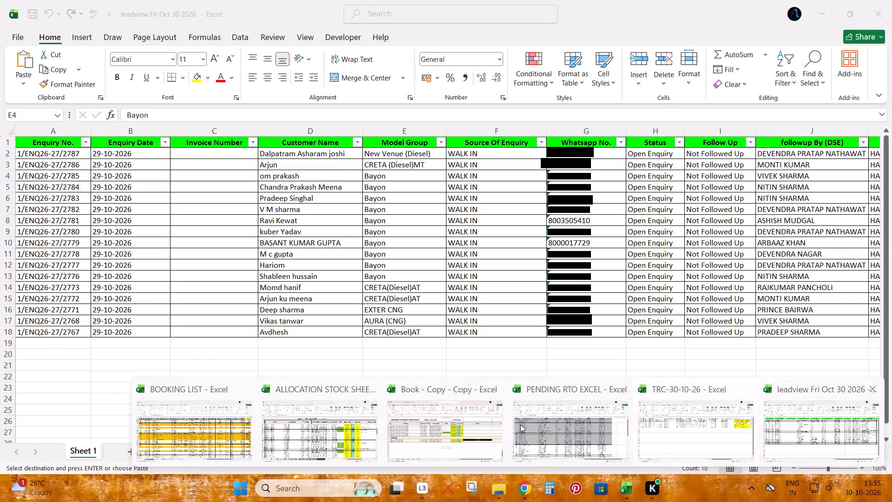
click(554, 424)
click(891, 0)
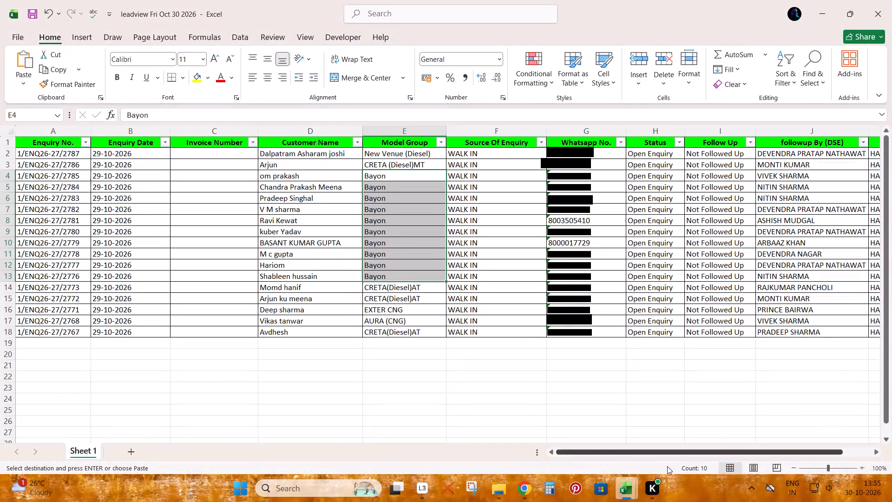
Close the TRC-30-10-26 workbook without saving its changes.
click(628, 490)
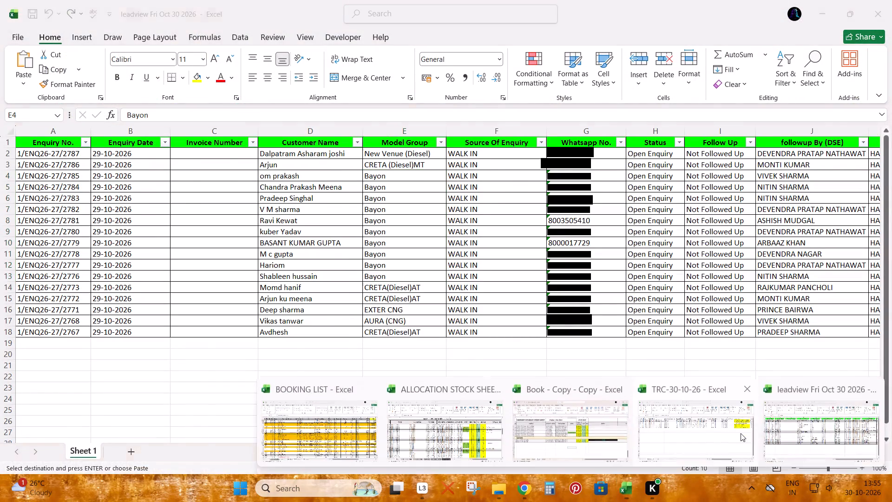
click(701, 436)
click(891, 0)
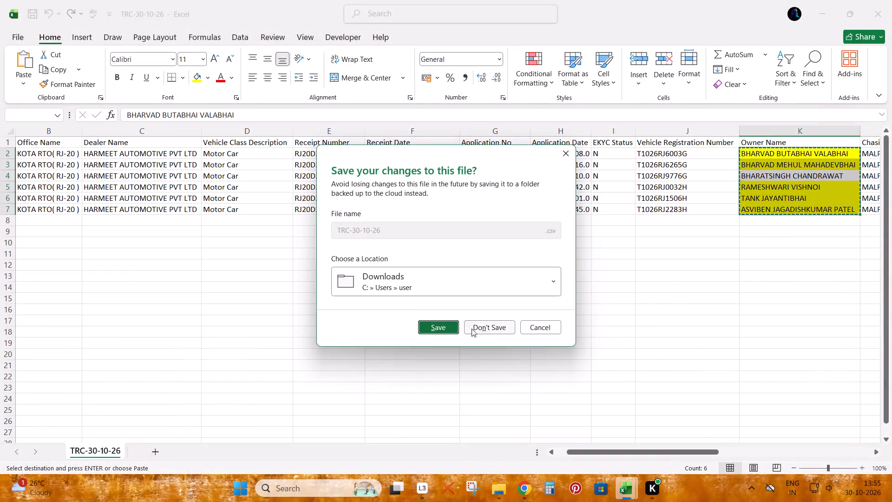
click(480, 331)
Show the remaining open Excel workbooks to choose another one.
click(625, 489)
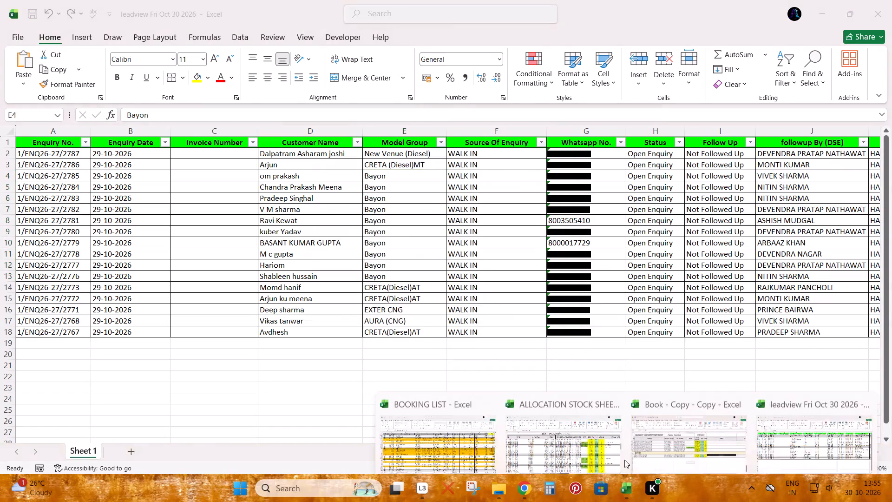
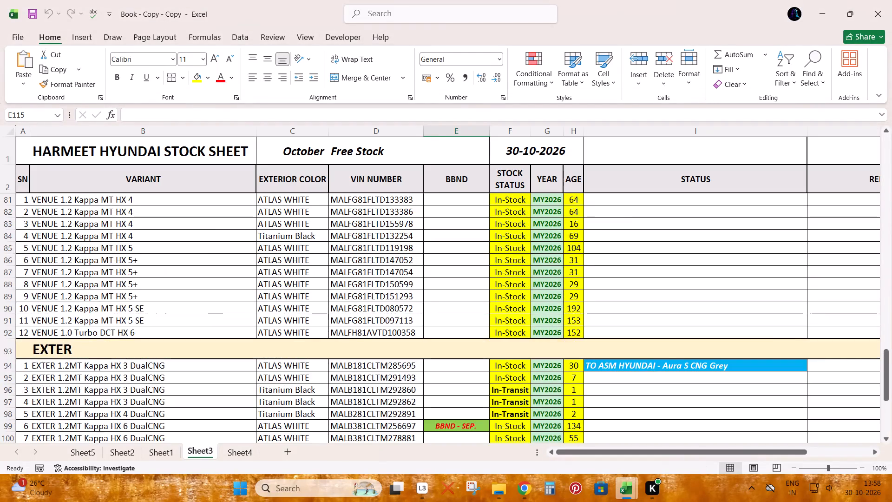
Turn on filtering for the header row of the Harmeet Hyundai stock sheet.
scroll(483, 332, up, 2)
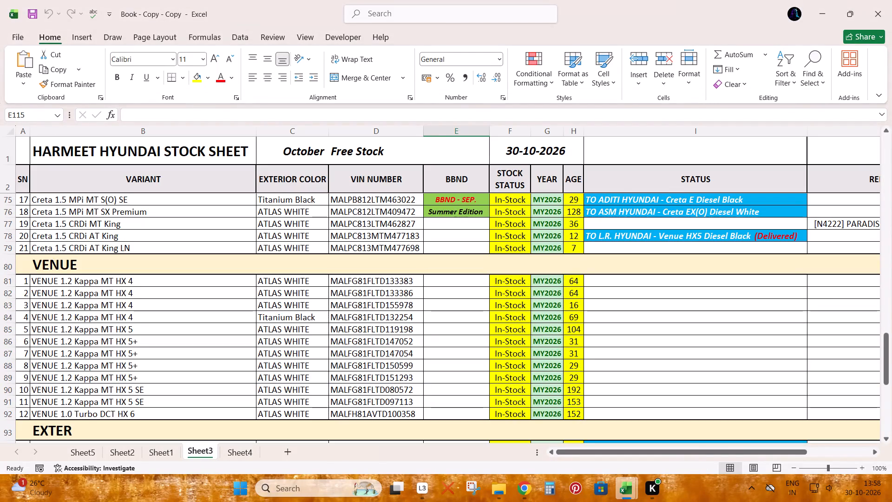
click(664, 179)
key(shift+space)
key(ctrl+shift+l)
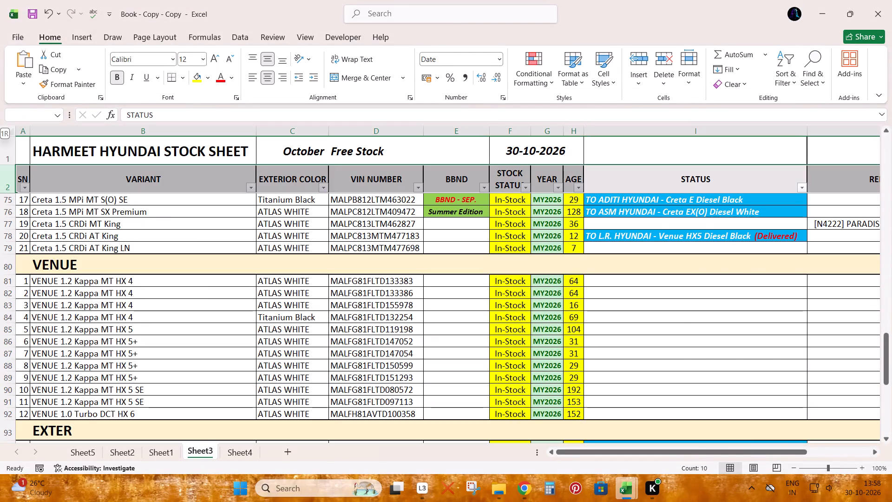
Filter the STATUS column to exclude every entry addressed to ADITI, ASM, BABA and L.R. HYUNDAI, keeping DISPLAY and blanks.
key(alt+Down)
key(Down)
key(Down)
key(Down)
key(Down)
key(Down)
key(Down)
key(Down)
key(Down)
key(Down)
key(Down)
key(Down)
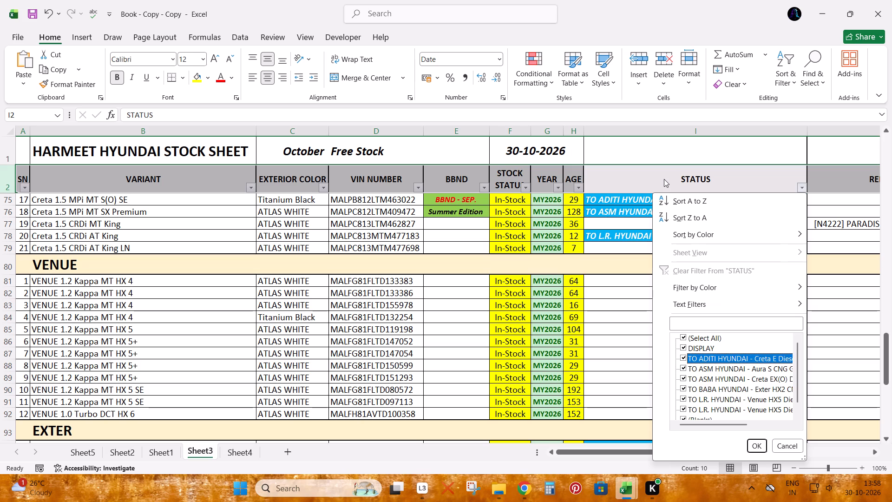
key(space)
key(Down)
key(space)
key(Down)
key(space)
key(Down)
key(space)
key(Down)
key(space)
key(Down)
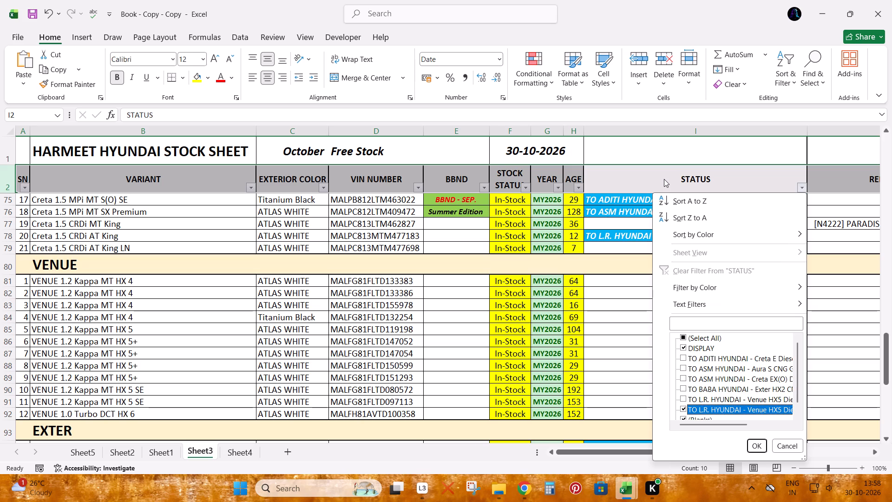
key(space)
key(Return)
key(Down)
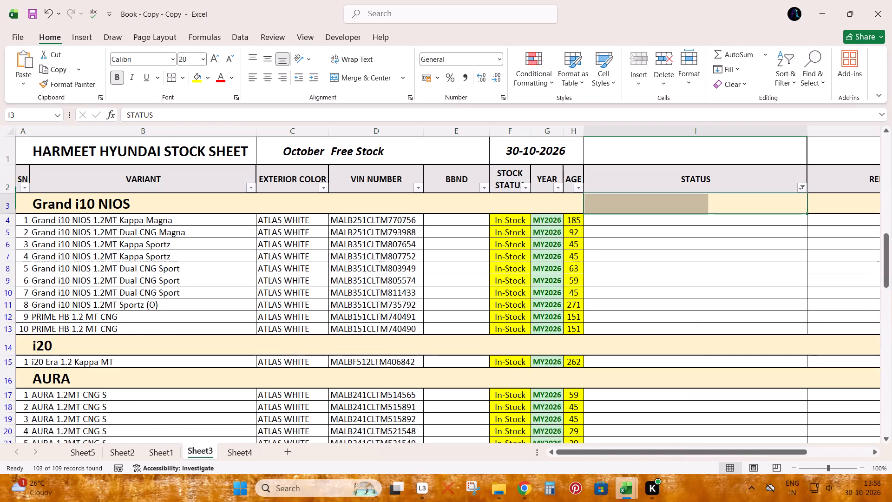
key(ctrl+Down)
key(ctrl+Up)
Fill the BBND cell of row 29, the Starry Night AURA 1.2MT CNG S, from the cell above it.
scroll(462, 298, up, 4)
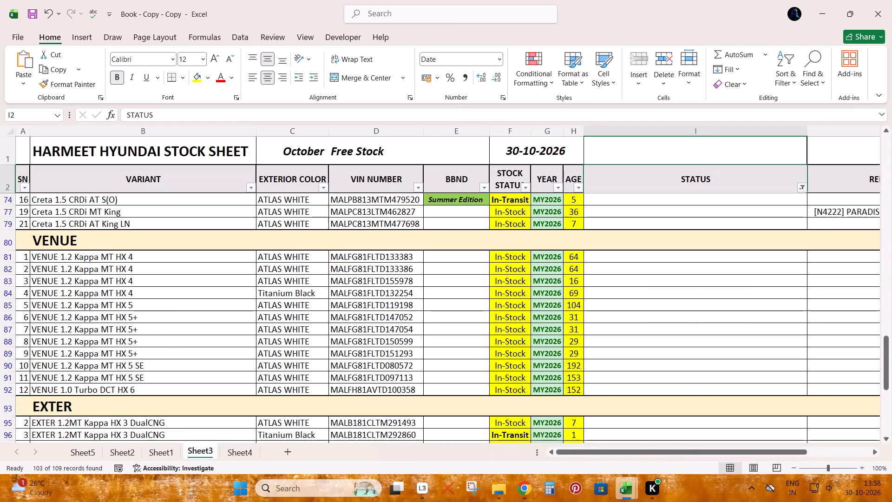
scroll(452, 287, up, 5)
click(460, 316)
key(ctrl+c)
scroll(460, 314, up, 8)
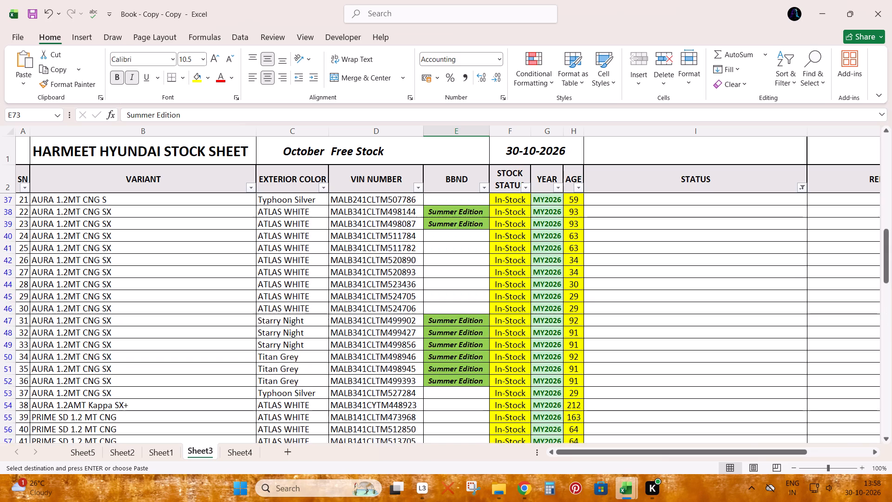
scroll(466, 310, up, 6)
click(459, 323)
key(ctrl+d)
Copy the Summer Edition tag from a Creta row into the BBND cell of row 99, an EXTER HX 6 DualCNG.
scroll(473, 338, down, 3)
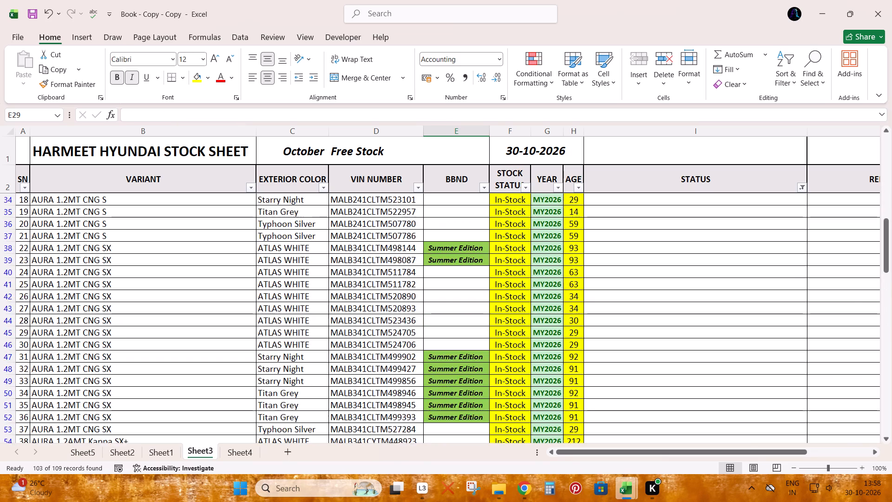
scroll(467, 337, down, 10)
scroll(467, 337, up, 1)
scroll(467, 337, down, 2)
click(453, 288)
key(ctrl+c)
scroll(453, 324, down, 6)
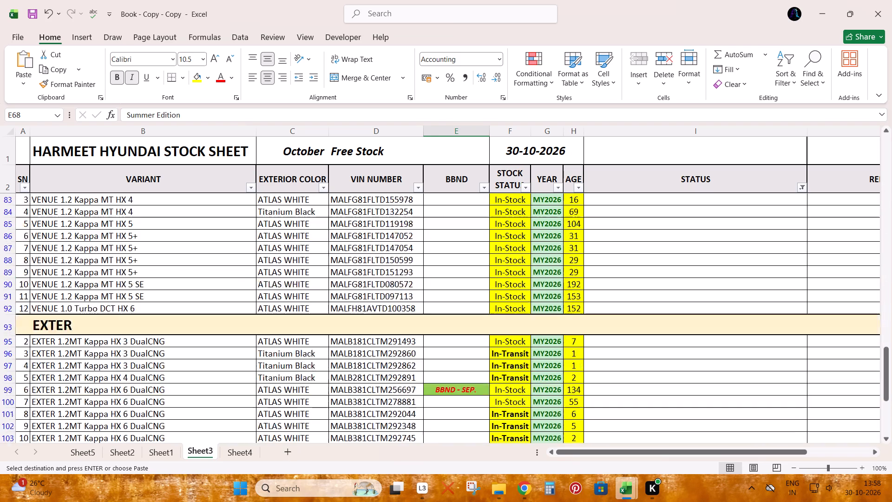
scroll(453, 318, down, 5)
click(456, 246)
key(ctrl+v)
Clear the BBND heading text in the header row.
click(458, 188)
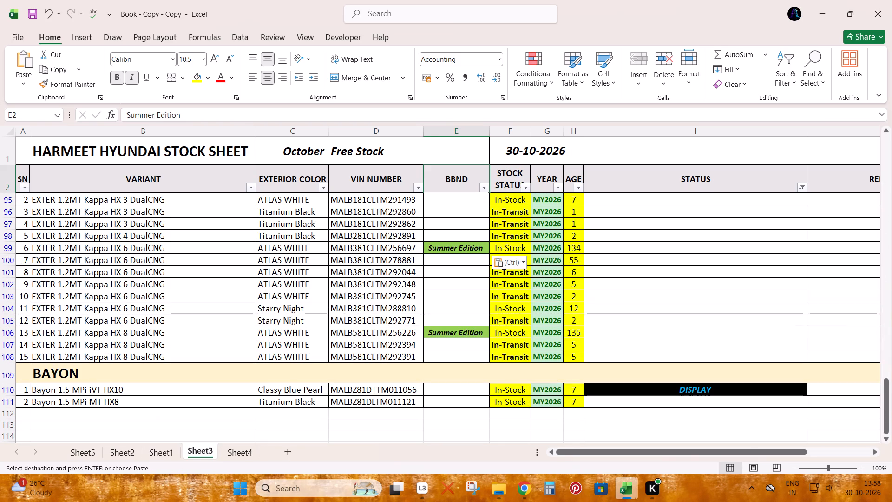
key(Delete)
Check the filter values available in the column between VIN NUMBER and STOCK STATUS.
key(alt+Right)
key(alt+Down)
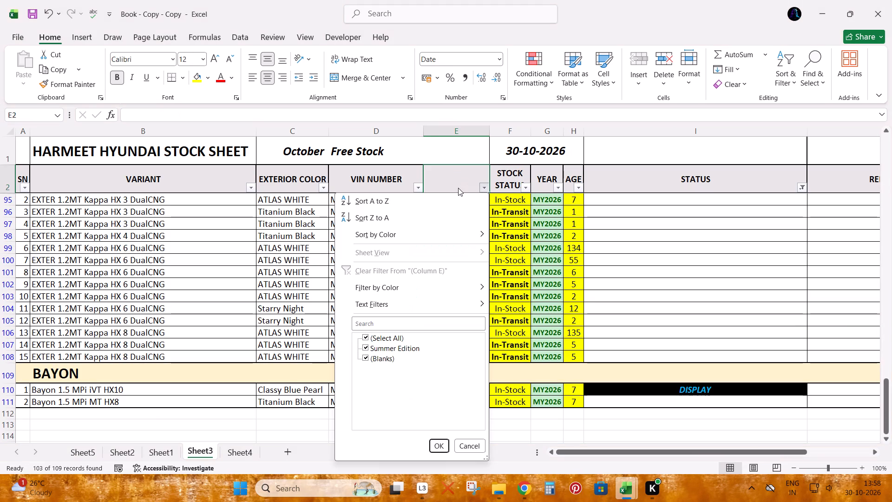
key(Escape)
key(Escape)
Examine the filtered STATUS column from the header to its last entry for remaining status values.
key(Right)
key(Right)
key(Right)
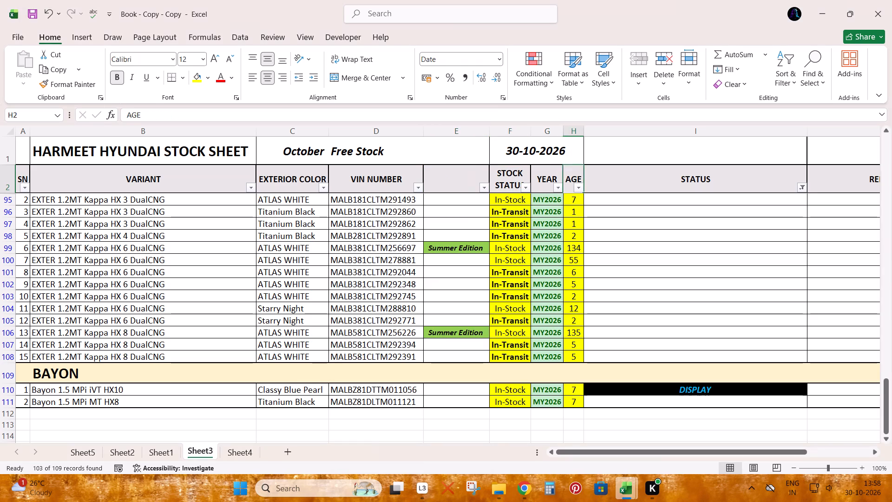
key(Right)
key(ctrl+Down)
key(ctrl+Up)
key(ctrl+Down)
key(ctrl+Up)
key(ctrl+Down)
key(ctrl+Up)
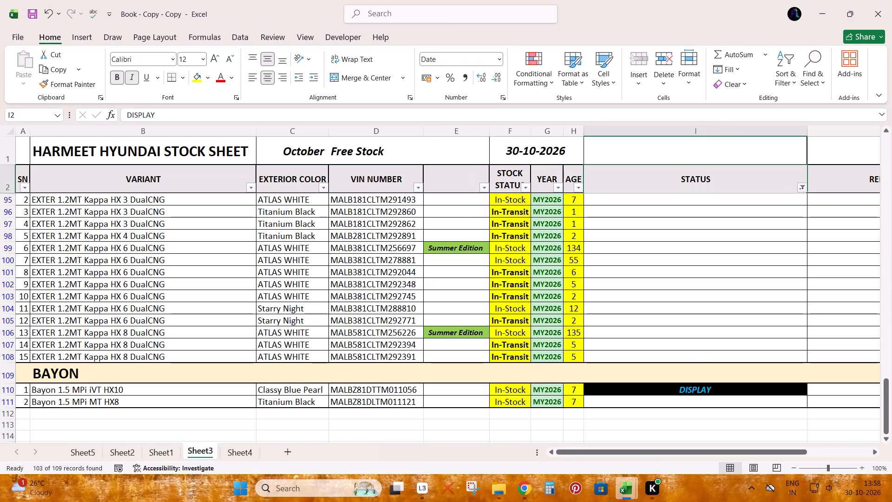
key(Down)
key(ctrl+Down)
key(ctrl+Up)
key(Down)
key(Left)
key(Up)
key(Left)
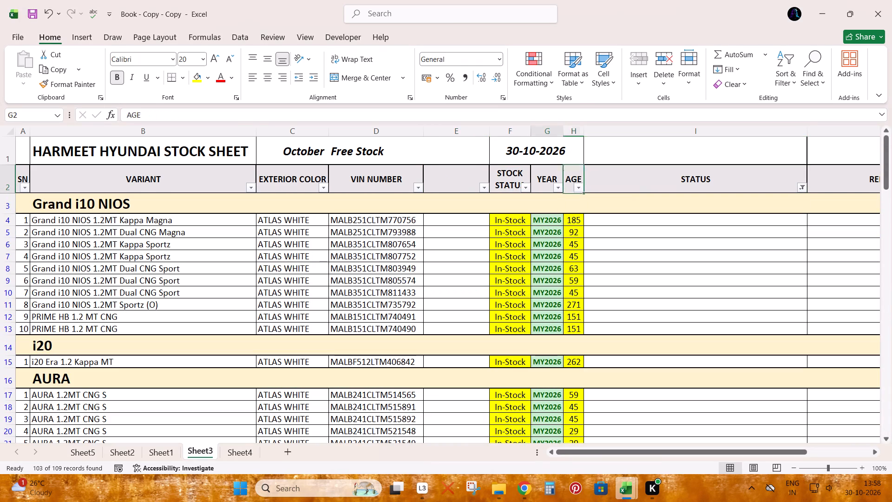
key(Left)
Review the edition tags and stock rows of the filtered list from AURA through EXTER, glancing at the BOOKING LIST workbook.
scroll(456, 179, down, 10)
key(alt+Tab)
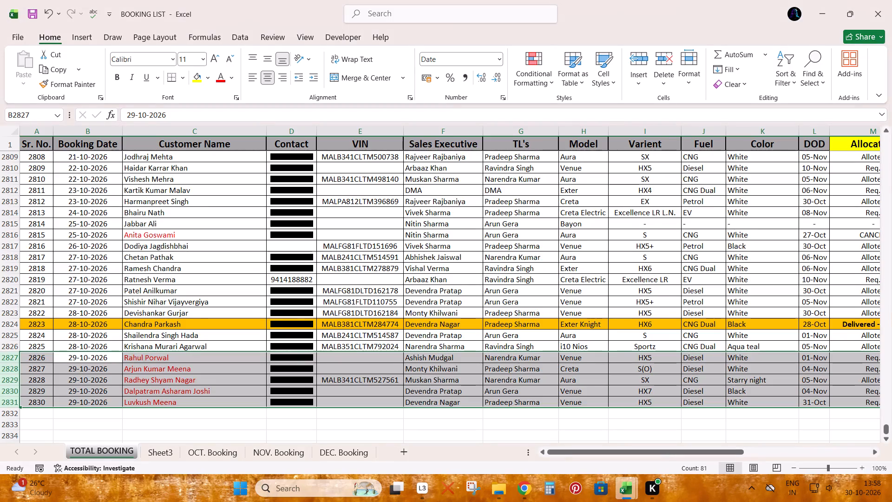
key(alt+Tab)
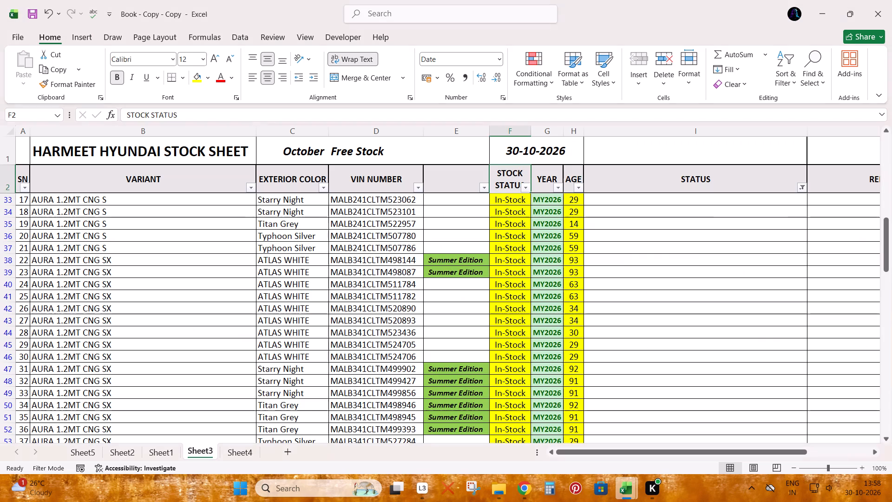
scroll(496, 319, up, 5)
click(464, 185)
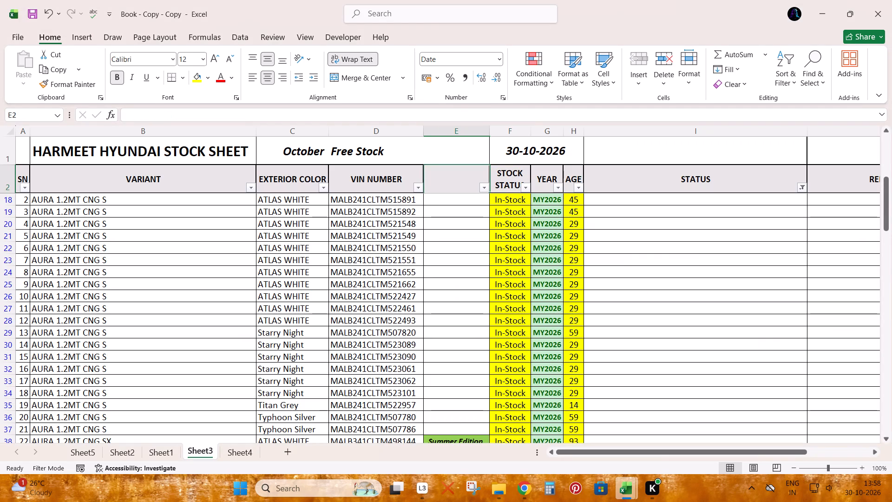
key(Down)
scroll(491, 270, down, 5)
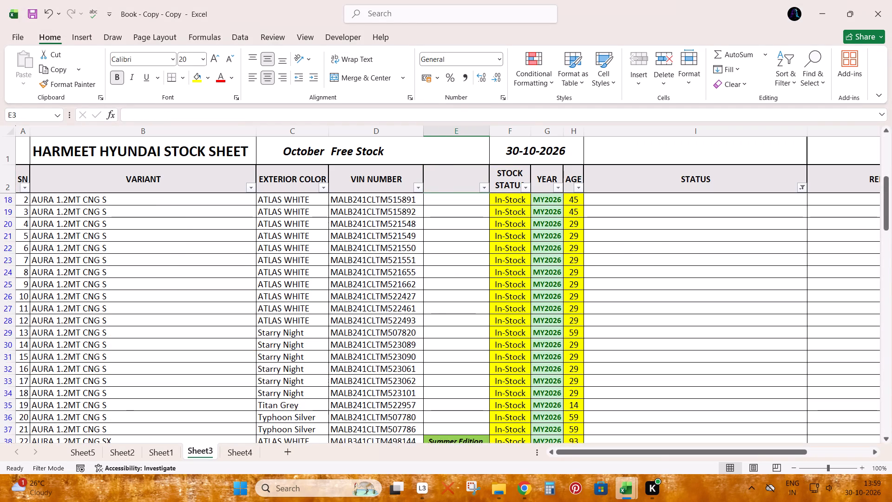
scroll(490, 273, down, 17)
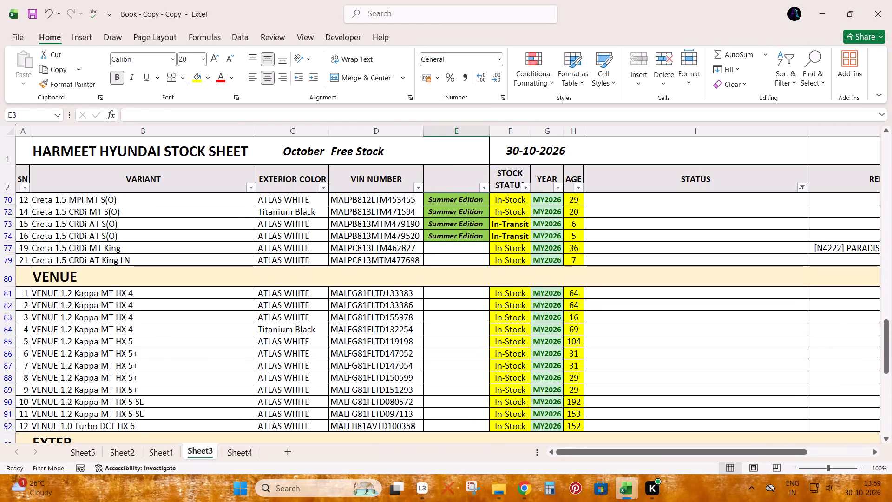
scroll(197, 286, down, 4)
Hide the three Creta 1.5 CRDi MT E rows and the three Creta 1.5 CRDi MT EX rows.
scroll(323, 320, up, 4)
scroll(386, 336, up, 4)
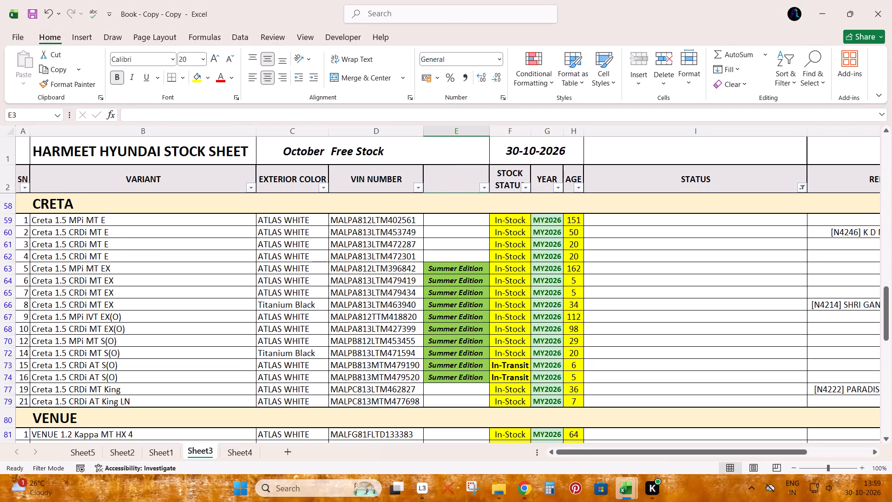
drag(92, 231, 92, 254)
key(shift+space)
right_click(7, 244)
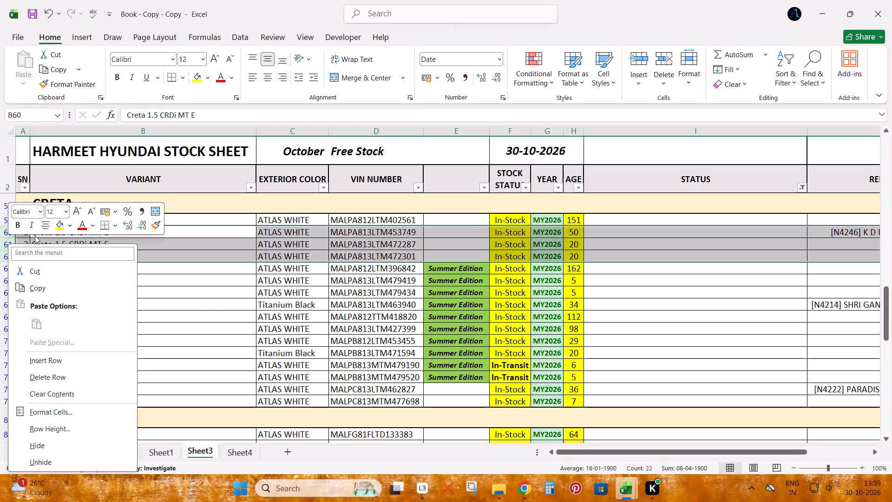
click(41, 447)
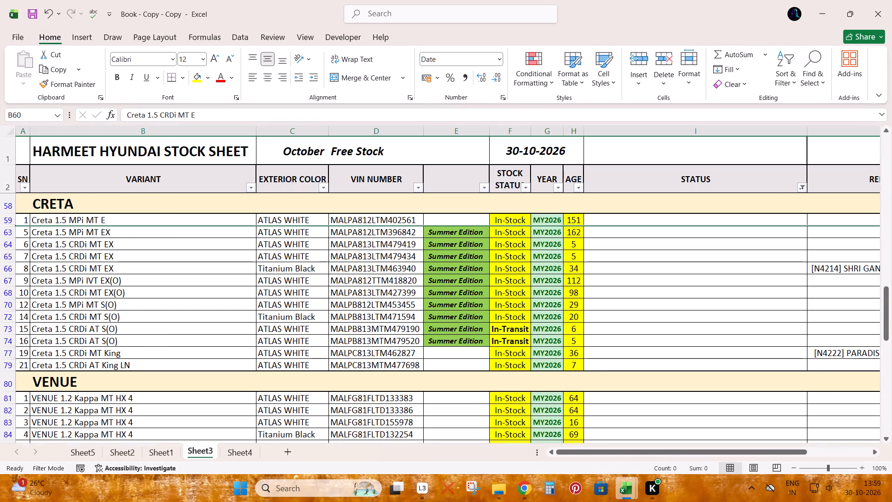
drag(83, 243, 86, 264)
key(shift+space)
right_click(0, 243)
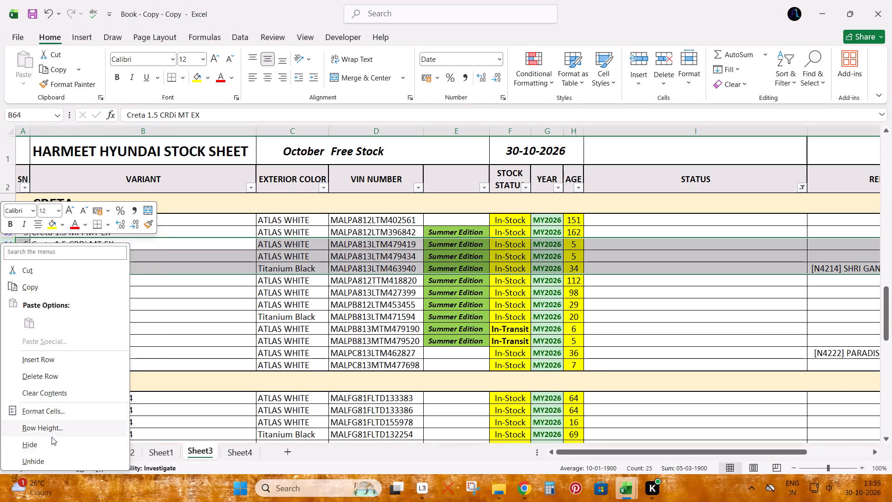
click(52, 443)
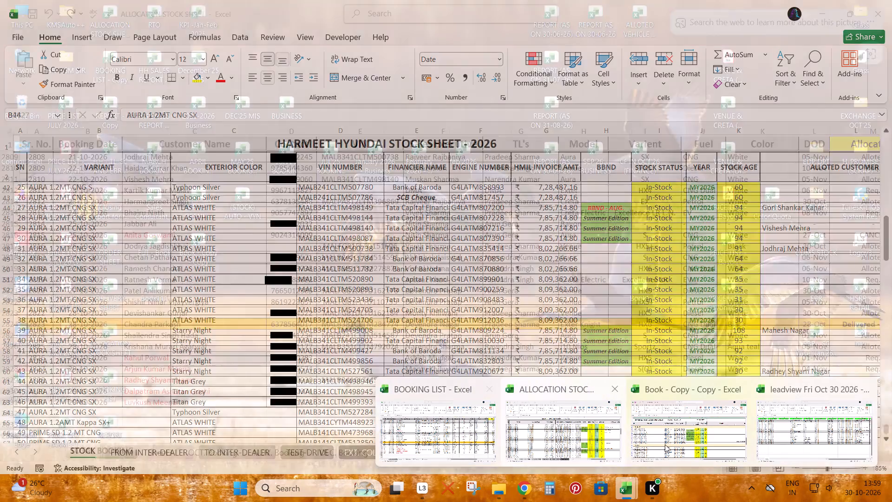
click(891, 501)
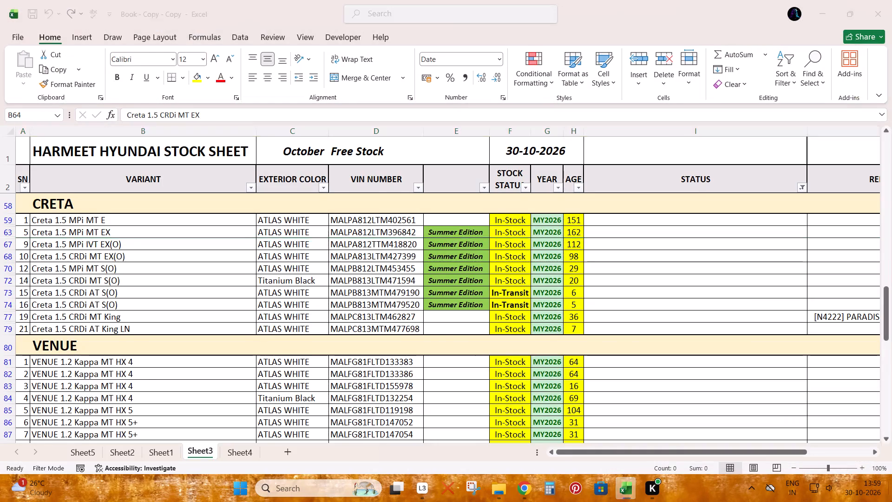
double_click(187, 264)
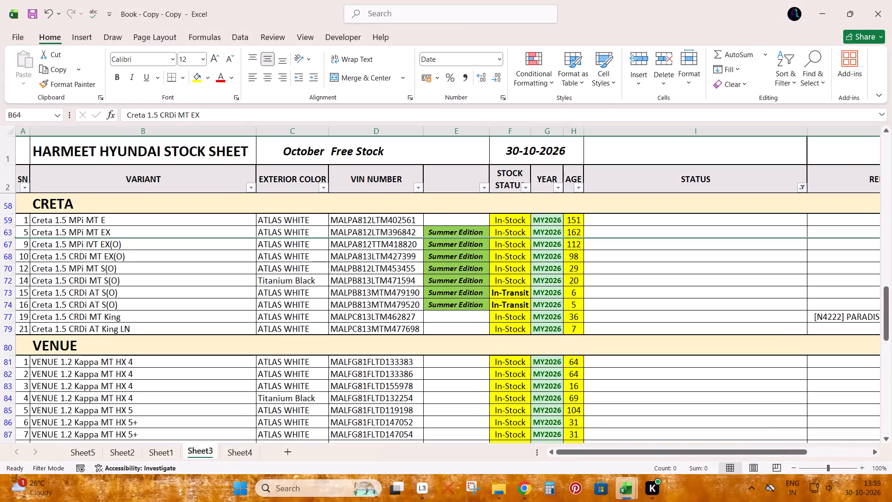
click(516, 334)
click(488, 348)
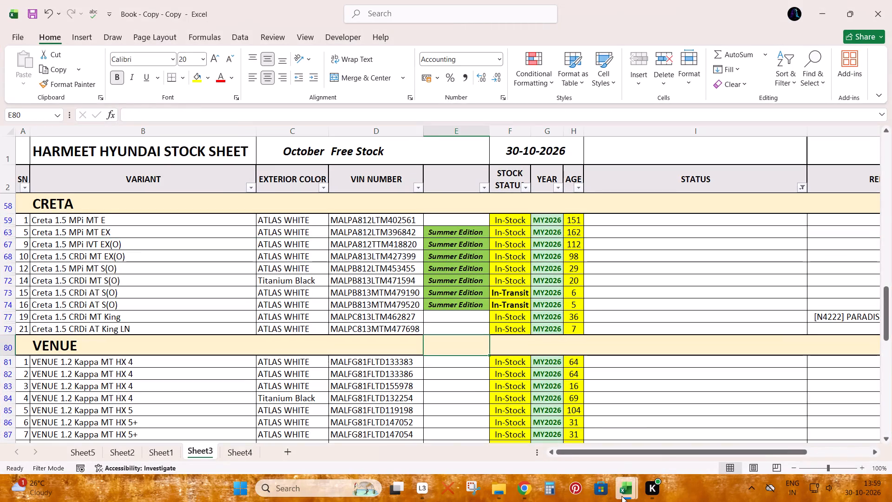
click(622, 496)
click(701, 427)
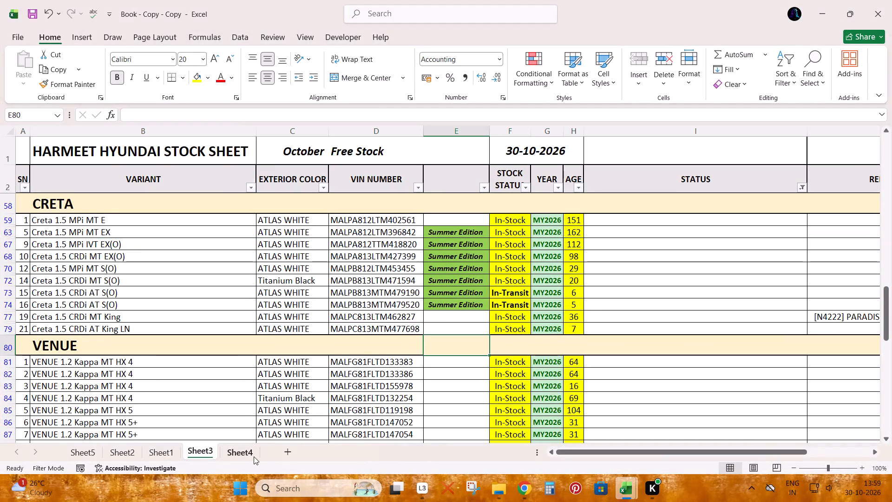
Check the list of required bookings on Sheet4 and return to the stock list on Sheet3.
click(249, 455)
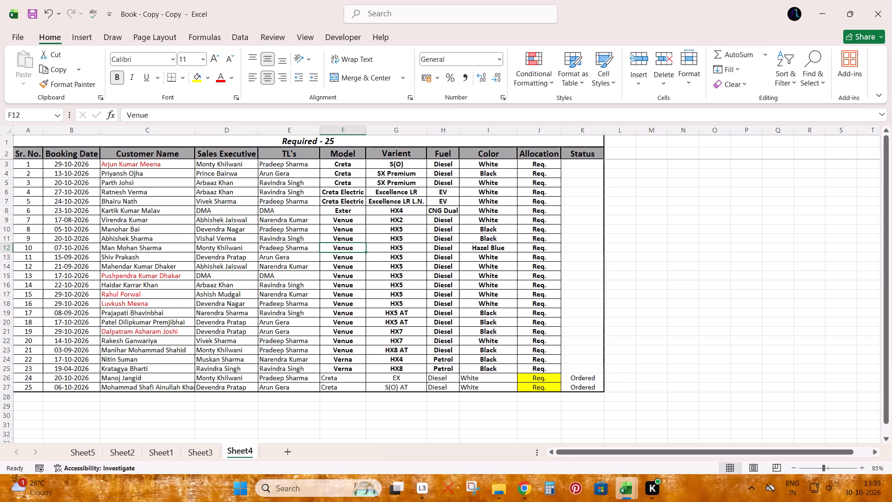
click(191, 454)
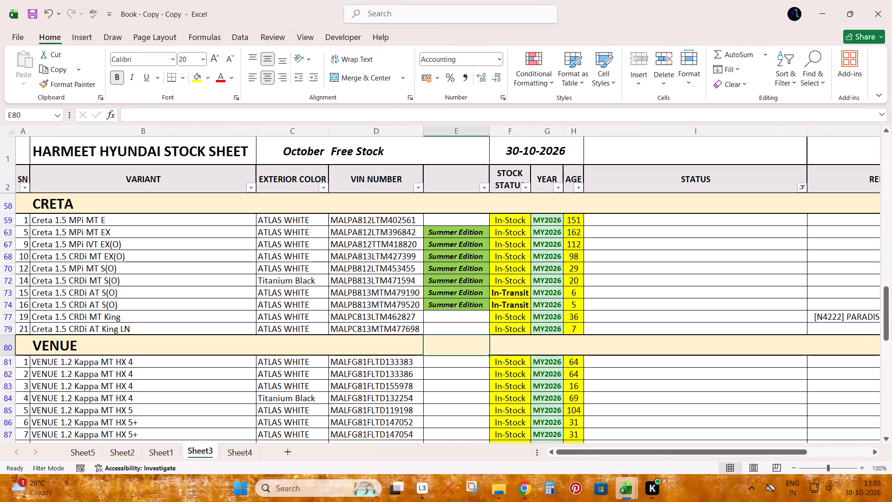
Hide the remaining Creta 1.5 CRDi rows: MT EX(O), MT S(O), AT S(O), MT King and AT King LN.
click(371, 248)
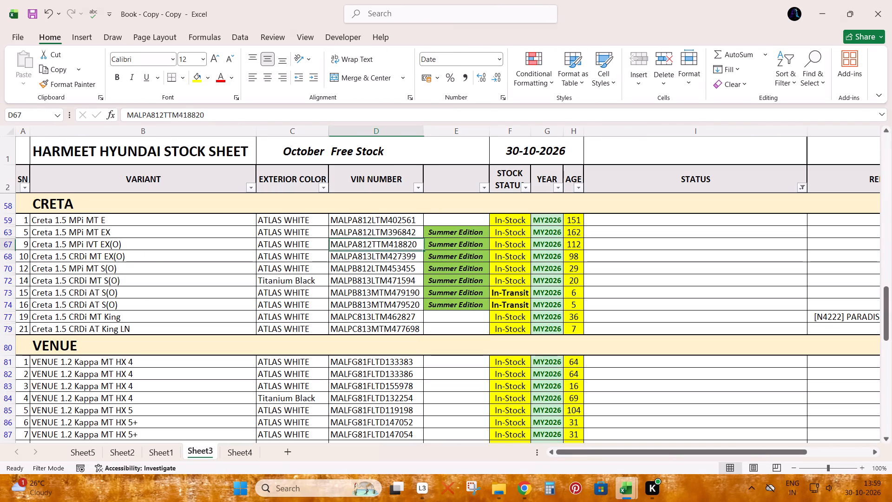
click(87, 257)
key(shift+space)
right_click(11, 257)
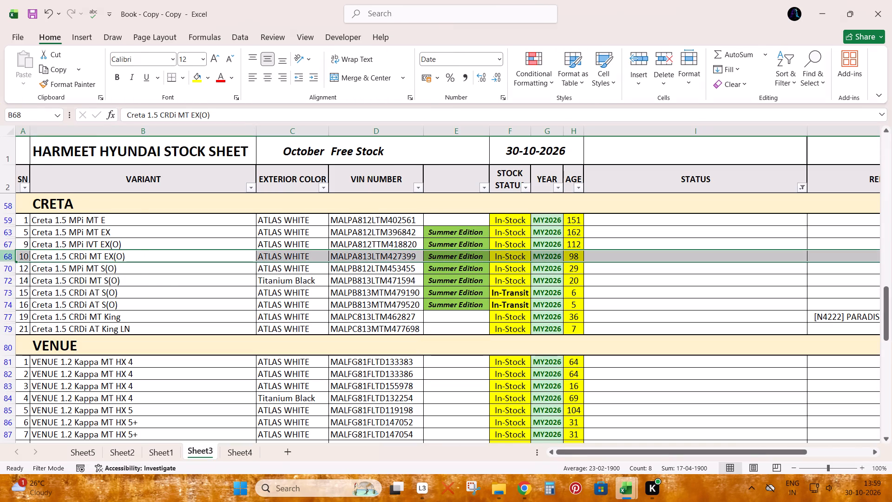
click(43, 231)
drag(98, 265, 100, 315)
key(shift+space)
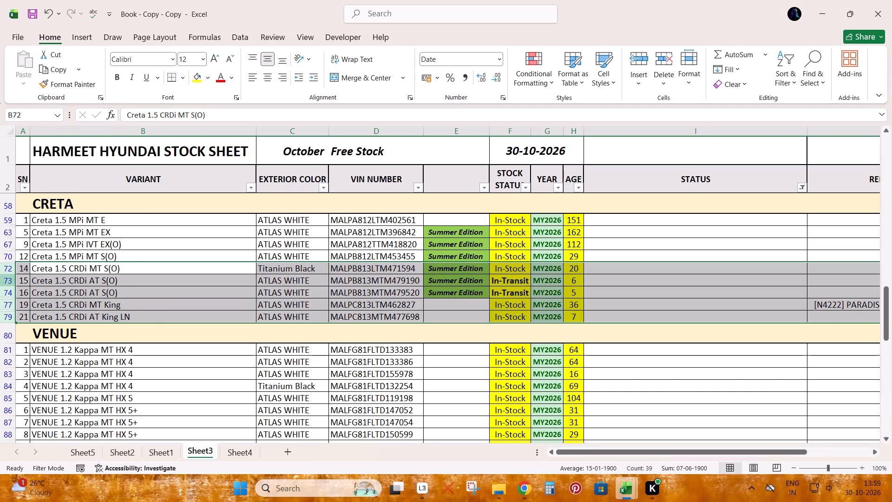
right_click(0, 284)
click(52, 255)
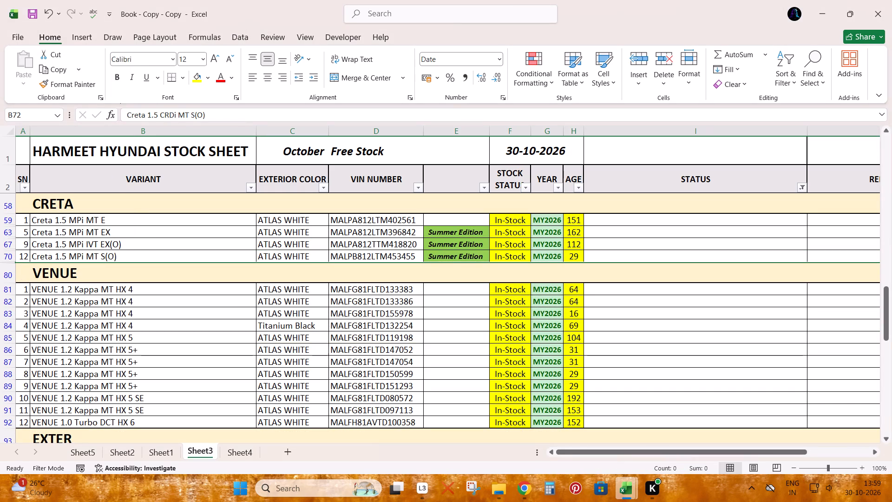
click(245, 348)
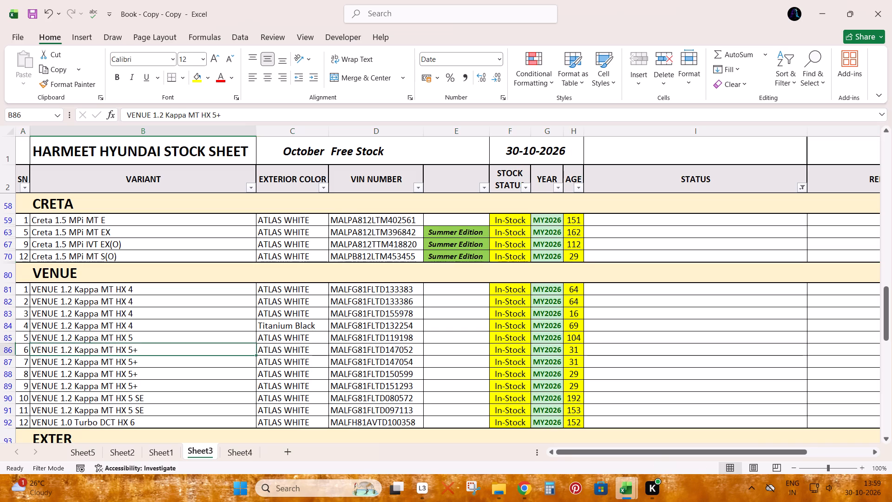
Review the filtered stock rows on Sheet3 from the AURA CNG cars through CRETA and VENUE.
scroll(340, 338, up, 3)
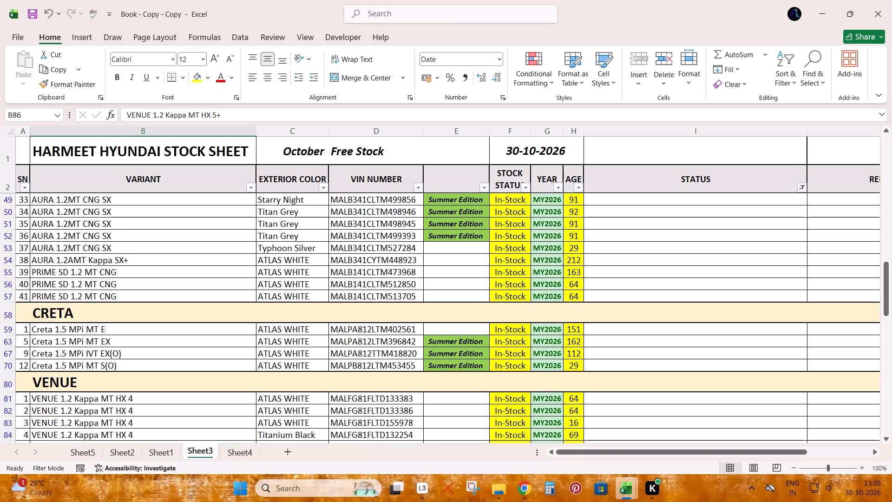
scroll(90, 362, down, 3)
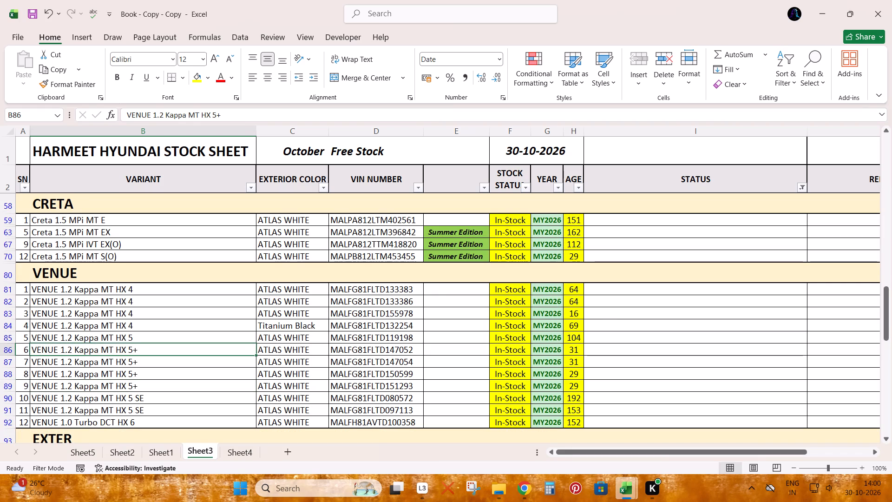
scroll(466, 345, up, 3)
scroll(293, 350, up, 9)
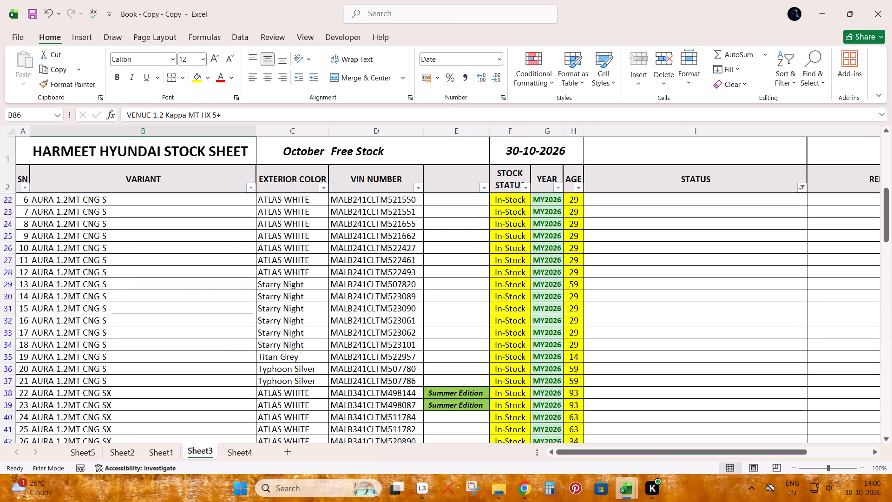
scroll(292, 350, up, 3)
scroll(292, 350, down, 7)
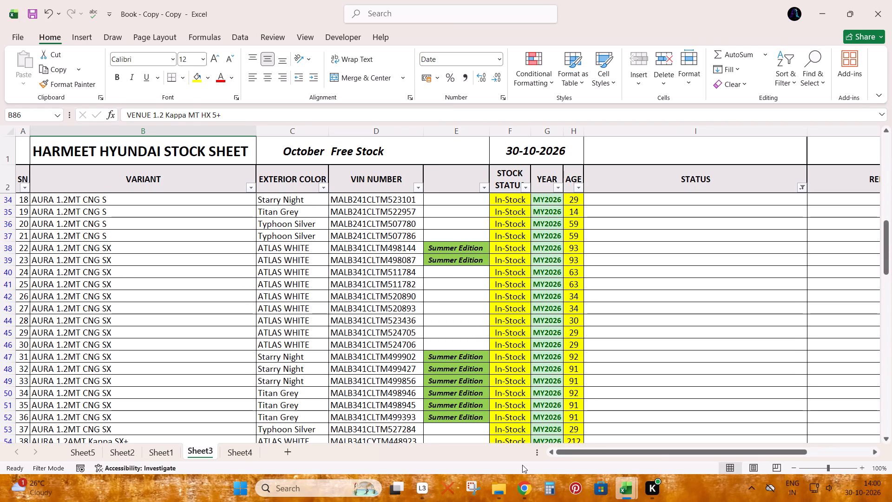
click(623, 485)
click(526, 421)
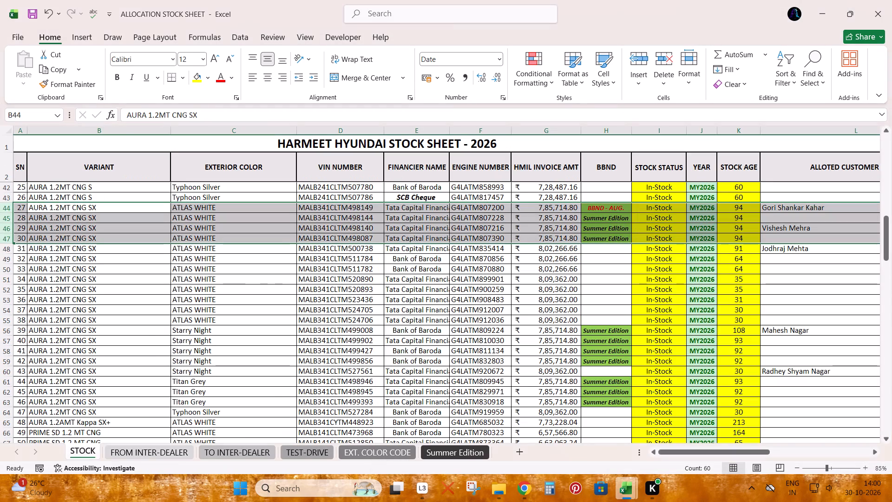
drag(95, 248, 219, 313)
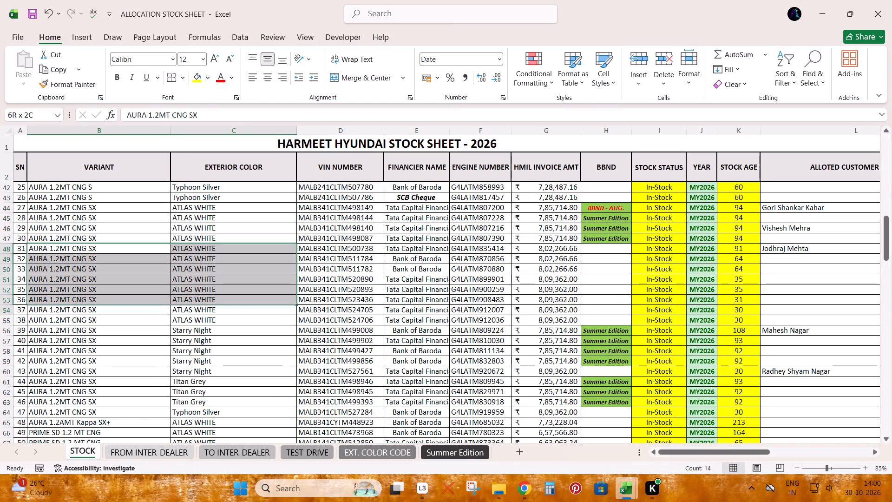
drag(219, 313, 226, 320)
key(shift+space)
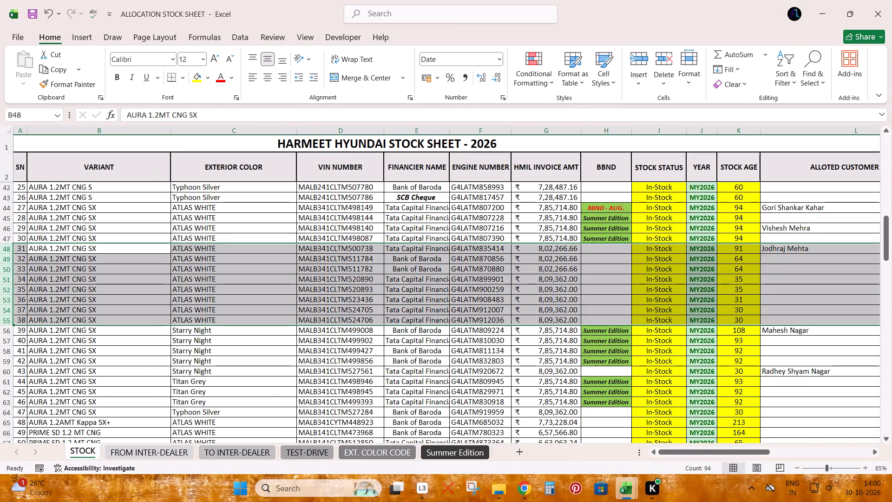
click(363, 258)
key(ctrl+c)
key(alt+Tab)
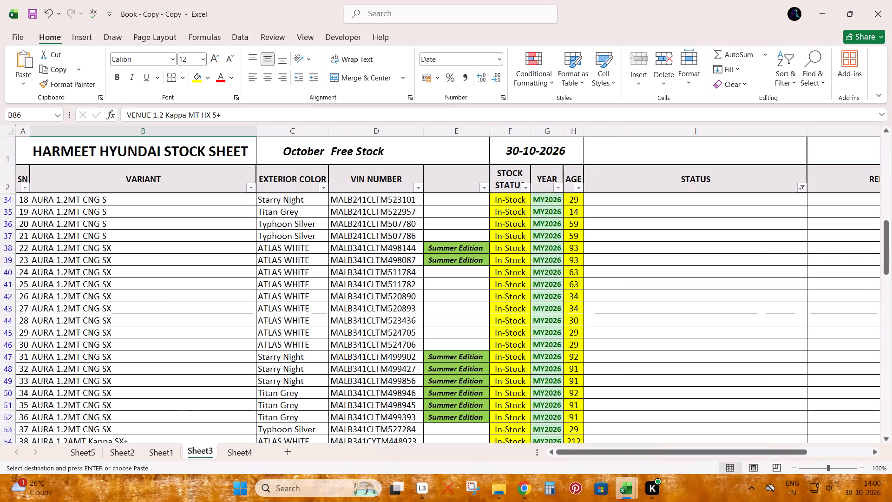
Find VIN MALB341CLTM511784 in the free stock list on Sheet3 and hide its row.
click(363, 235)
key(ctrl+f)
key(ctrl+v)
key(Return)
key(Return)
key(Return)
key(Escape)
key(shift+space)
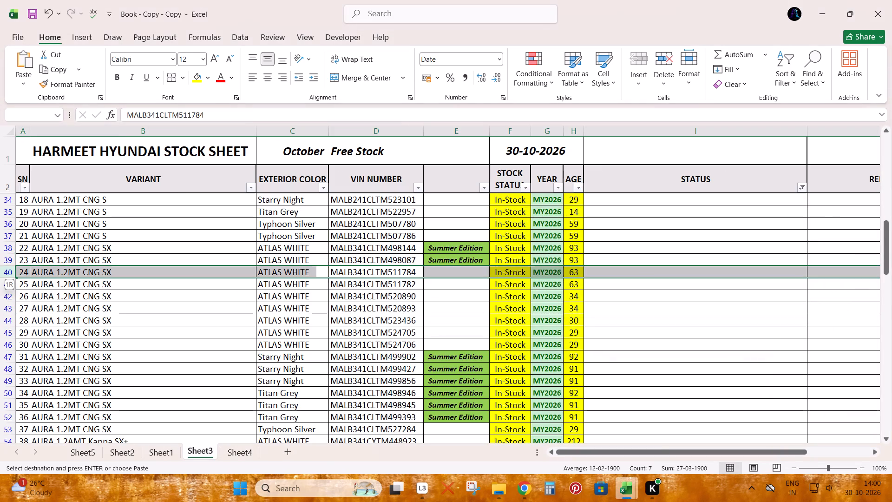
right_click(2, 273)
click(36, 253)
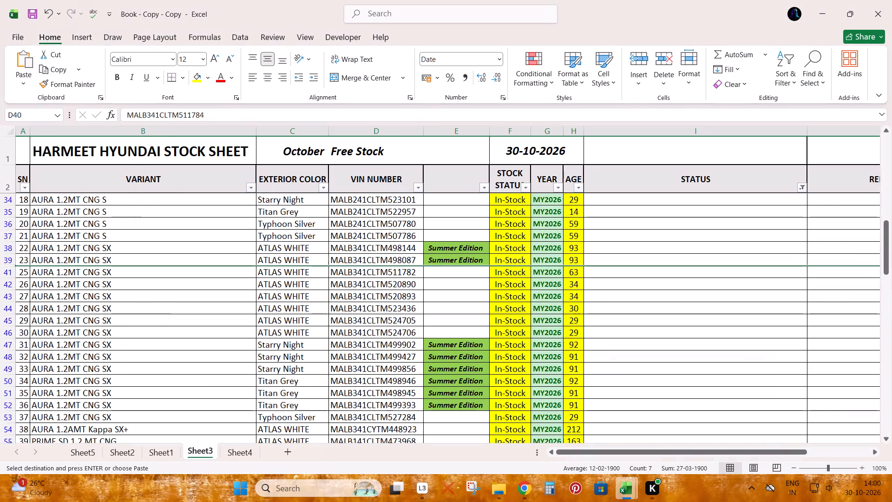
Check the STATUS column for remaining entries from the header down to the end of the Bayon rows.
click(721, 183)
key(ctrl+Down)
key(ctrl+Up)
key(ctrl+Down)
key(ctrl+Up)
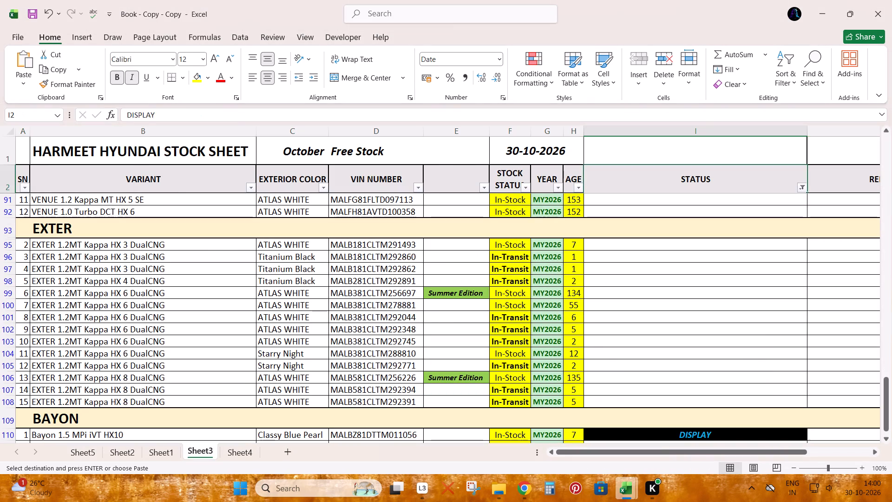
key(ctrl+Down)
key(ctrl+Up)
key(ctrl+Down)
key(ctrl+Down)
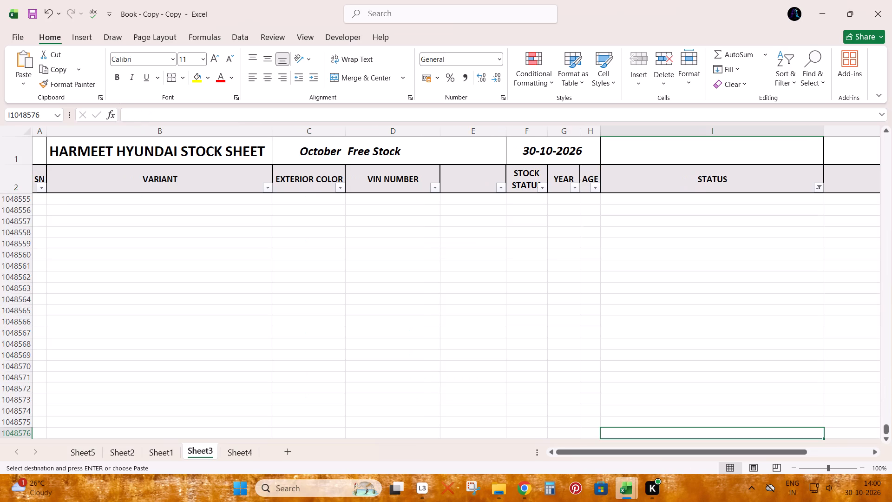
key(ctrl+Up)
key(ctrl+Up)
key(ctrl+Down)
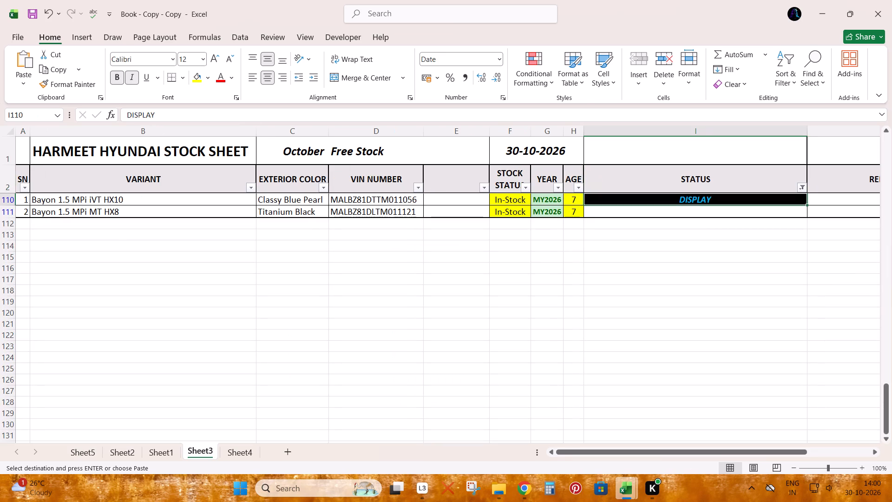
key(Up)
key(Down)
key(Up)
key(ctrl+Up)
key(Down)
key(ctrl+Down)
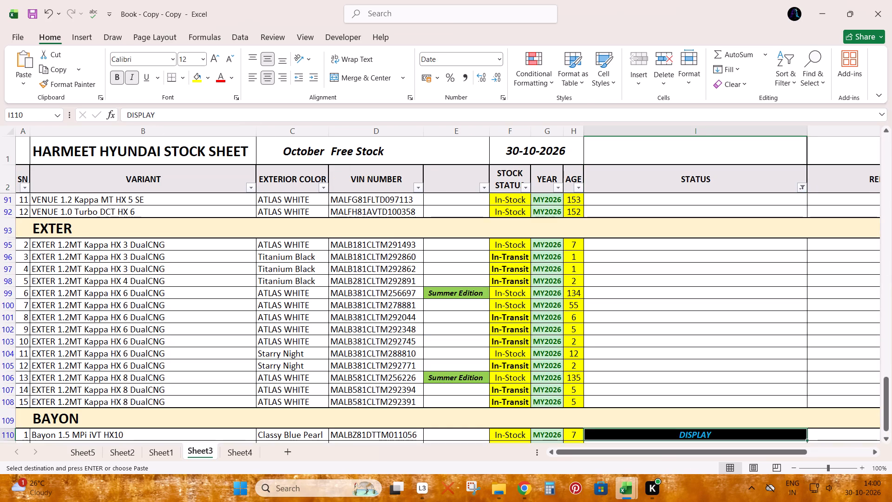
key(Down)
key(Down)
key(Down)
Review the free stock list again from VENUE up to the i20 section and back down through AURA and CRETA.
scroll(425, 332, up, 7)
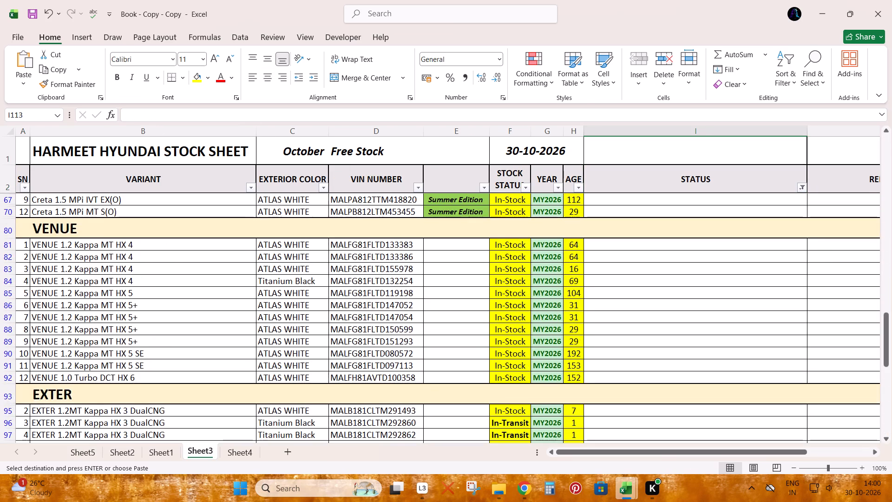
scroll(460, 390, up, 11)
scroll(478, 388, down, 1)
scroll(478, 388, up, 7)
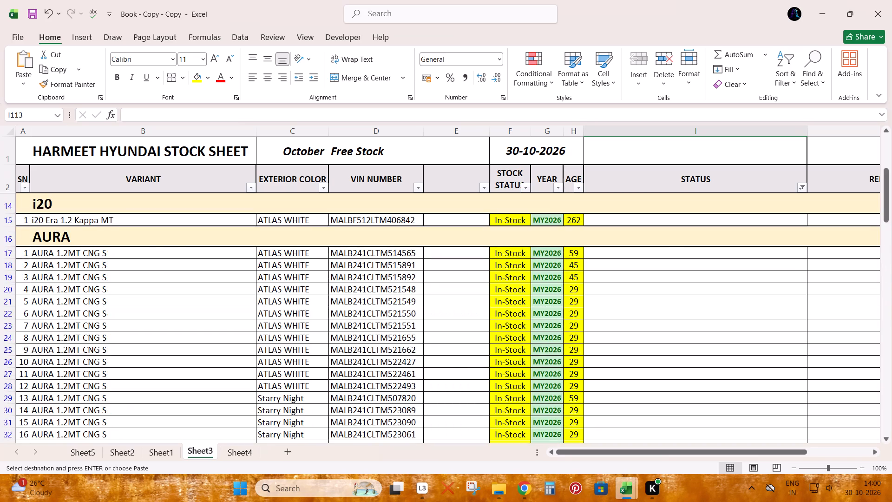
scroll(476, 379, up, 9)
scroll(471, 365, down, 2)
scroll(471, 365, up, 1)
scroll(471, 365, down, 9)
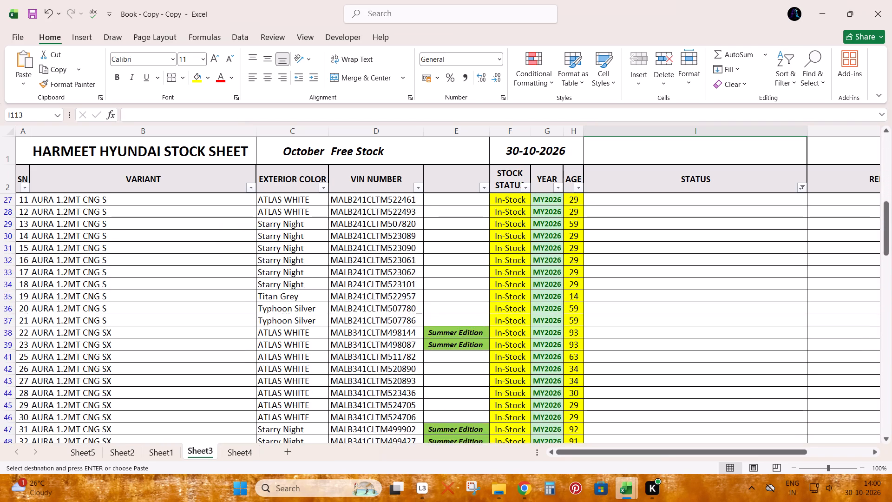
scroll(471, 365, down, 1)
scroll(471, 365, up, 1)
scroll(471, 365, down, 9)
scroll(471, 365, up, 2)
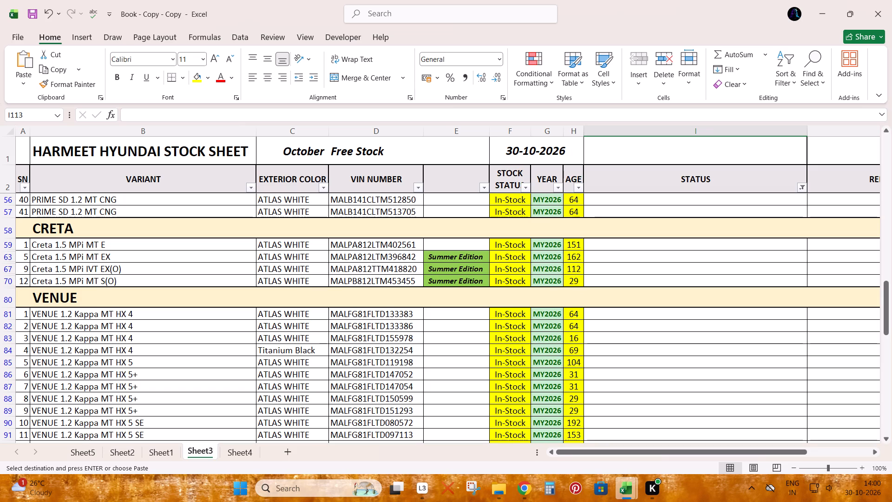
scroll(93, 335, down, 1)
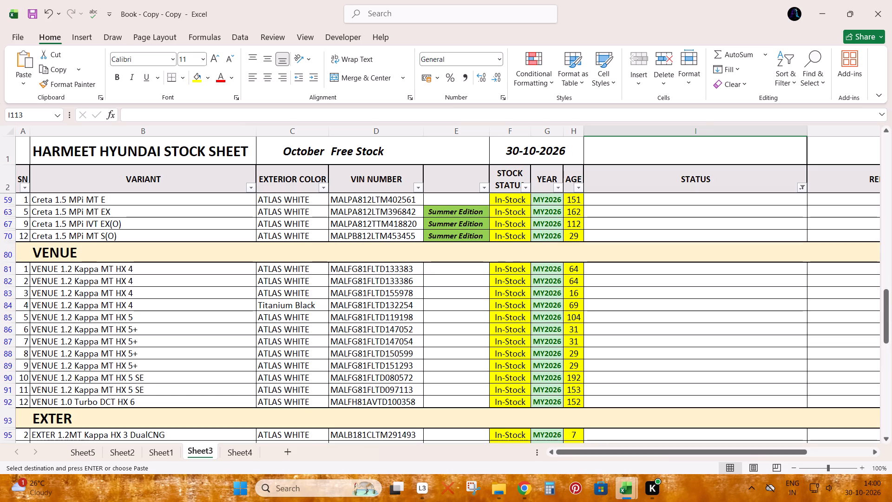
Auto-fit the widths of all columns on Sheet3.
click(13, 130)
double_click(30, 131)
Select the stock sheet range from the title row to the last Bayon row, covering columns VARIANT through AGE.
click(88, 150)
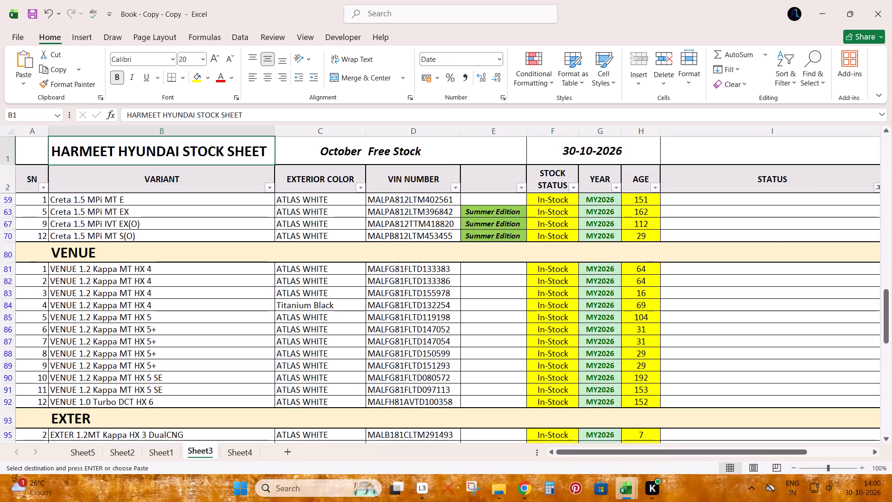
key(shift+Right)
key(shift+Right)
key(shift+Right)
key(shift+Right)
key(ctrl+shift+Down)
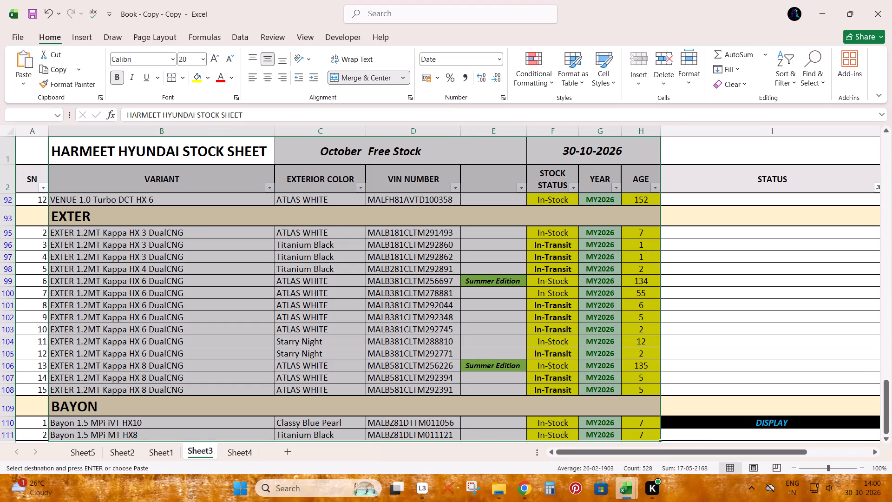
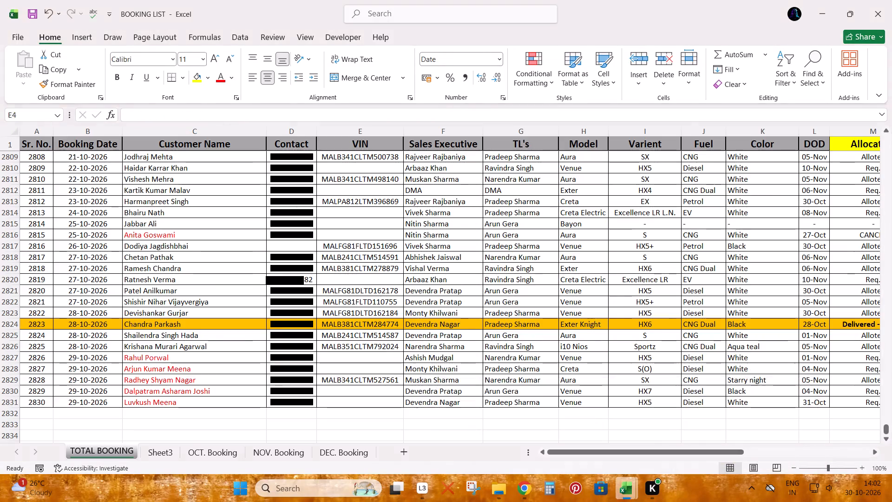
Switch from the BOOKING LIST workbook to File Explorer.
click(501, 487)
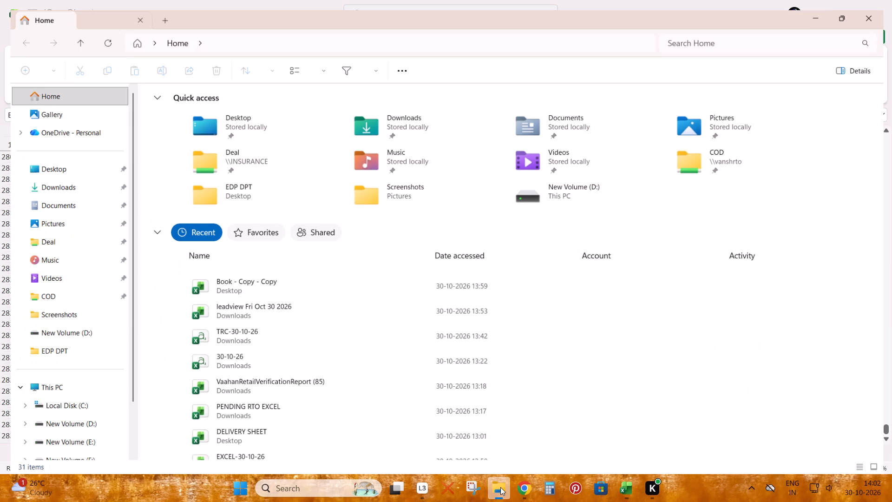
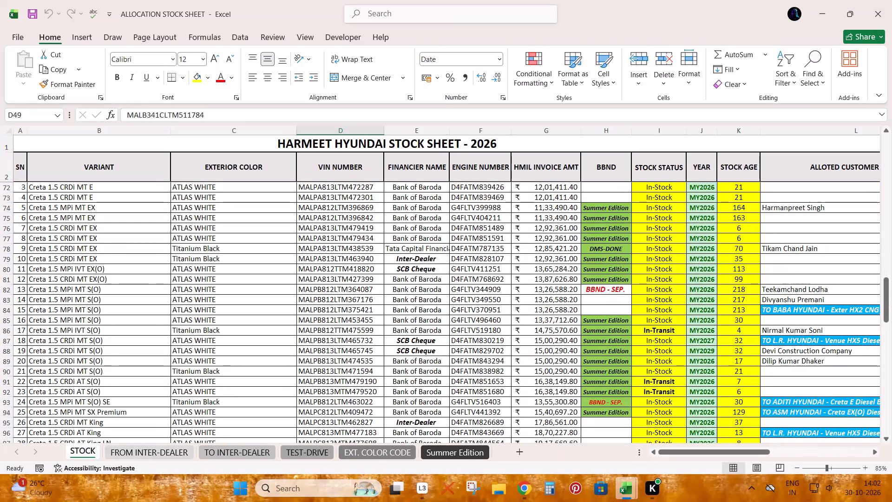
Highlight the whole of row 83, the allotted Atlas White Creta 1.5 MPi MT S(O), in the STOCK sheet.
click(812, 299)
key(shift+space)
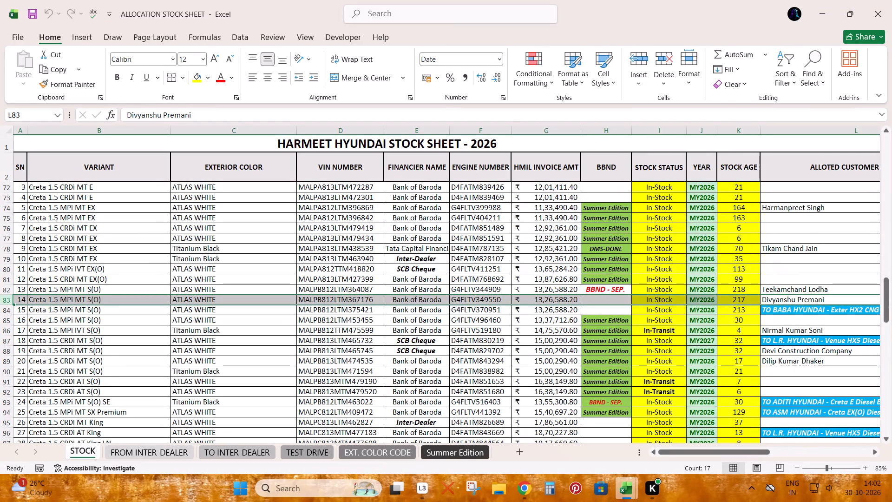
scroll(832, 284, down, 1)
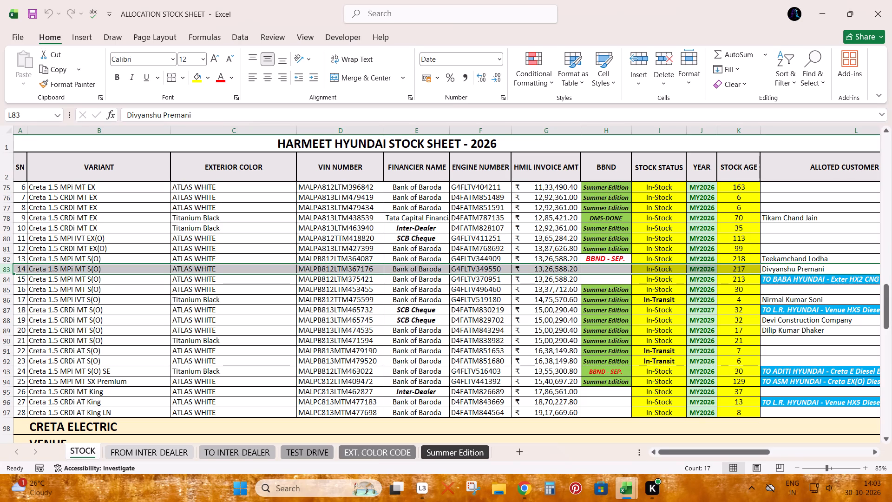
Highlight the whole of rows 82 to 85, the four consecutive Atlas White Creta 1.5 MPi MT S(O) entries.
drag(117, 258, 235, 292)
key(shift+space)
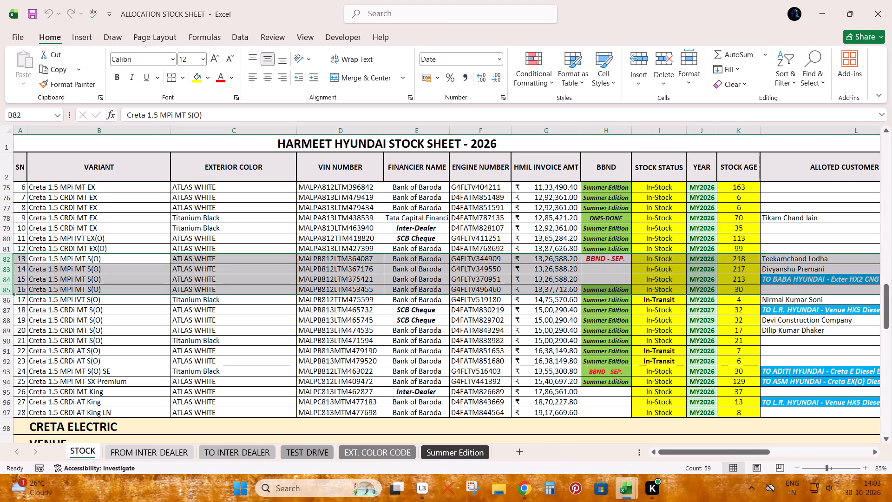
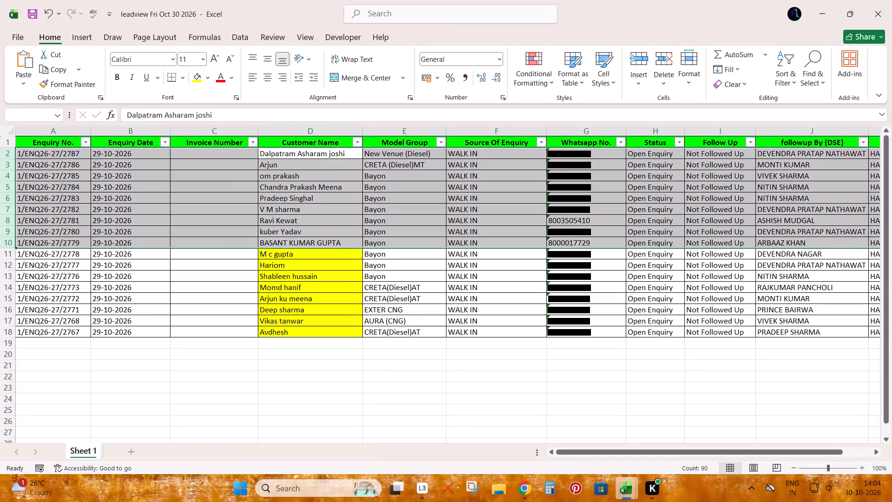
Delete rows 2 to 10, the enquiries whose customer names are not highlighted yellow, from the leadview sheet.
key(ctrl+minus)
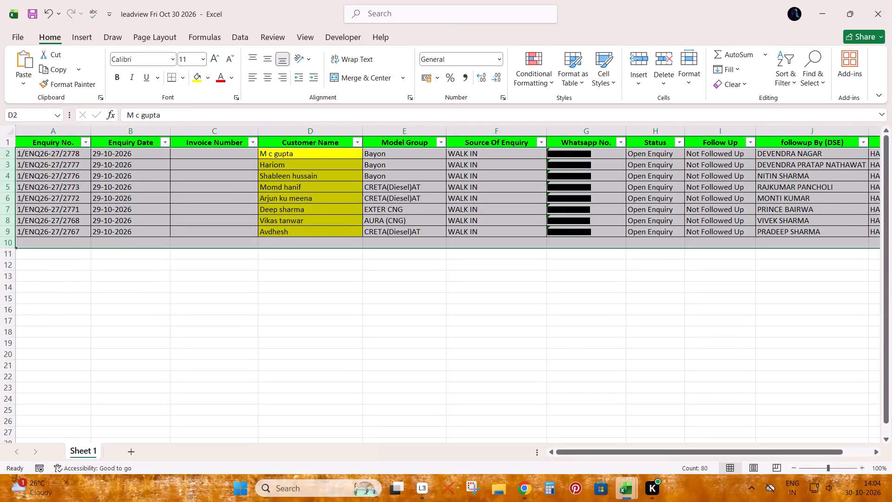
Open the fill colour choices for the yellow customer name cells D2 to D9.
drag(296, 154, 301, 227)
click(205, 80)
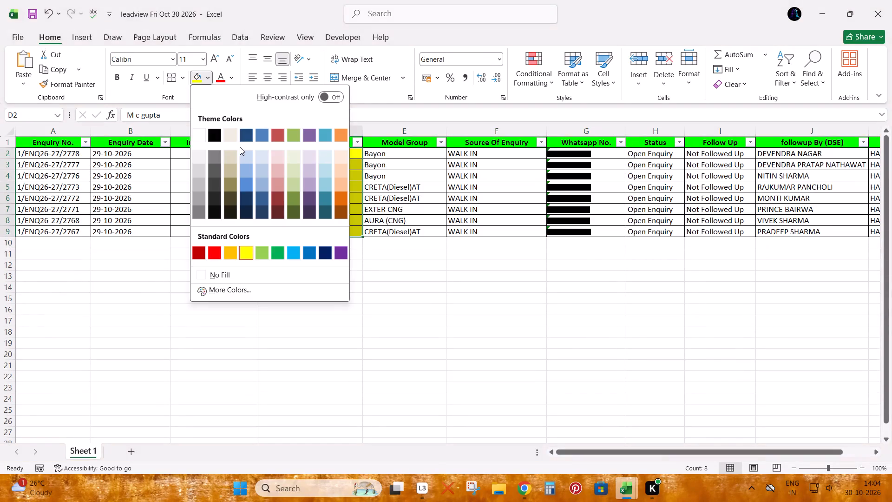
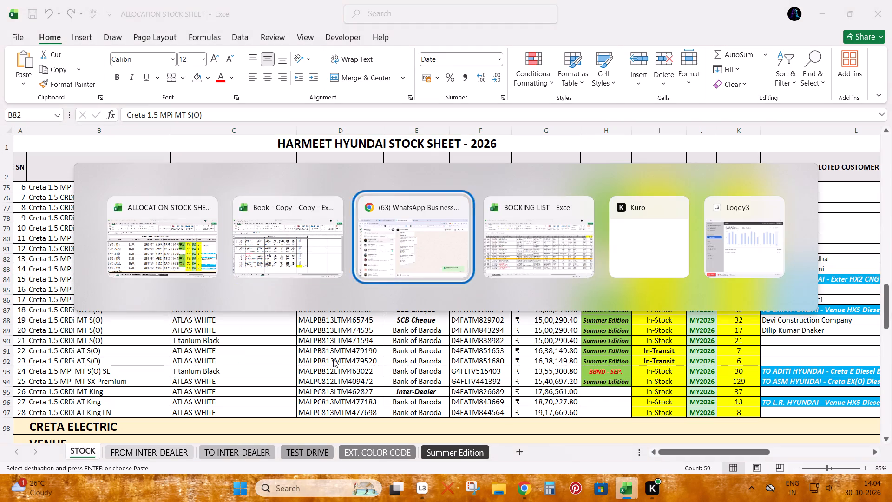
Switch to the BOOKING LIST workbook and search the TOTAL BOOKING sheet for the copied customer name.
key(alt+Tab)
key(Right)
key(ctrl+f)
key(ctrl+v)
key(Return)
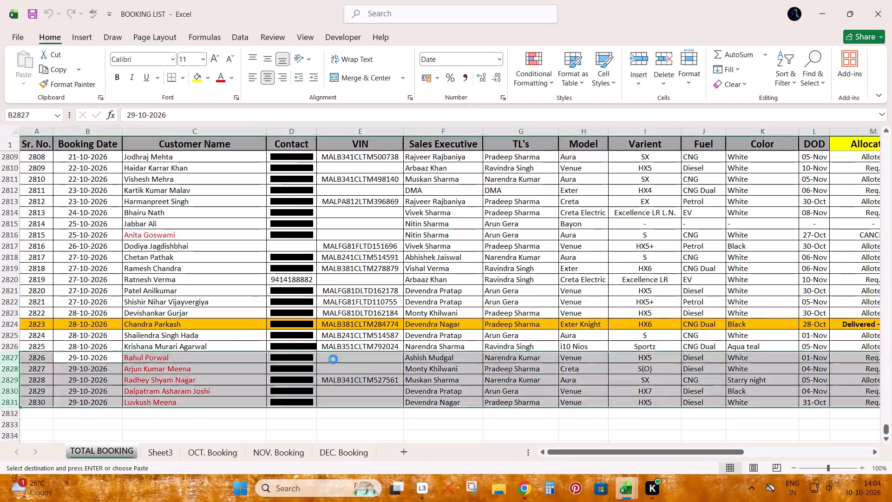
key(Escape)
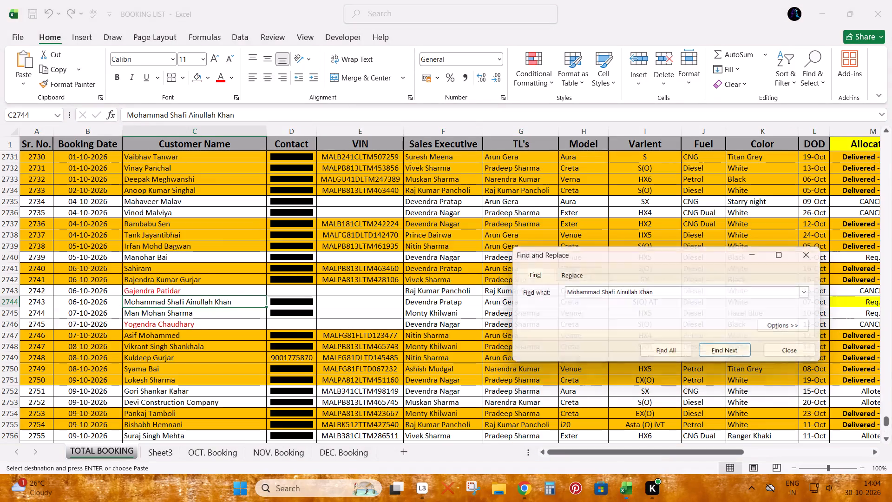
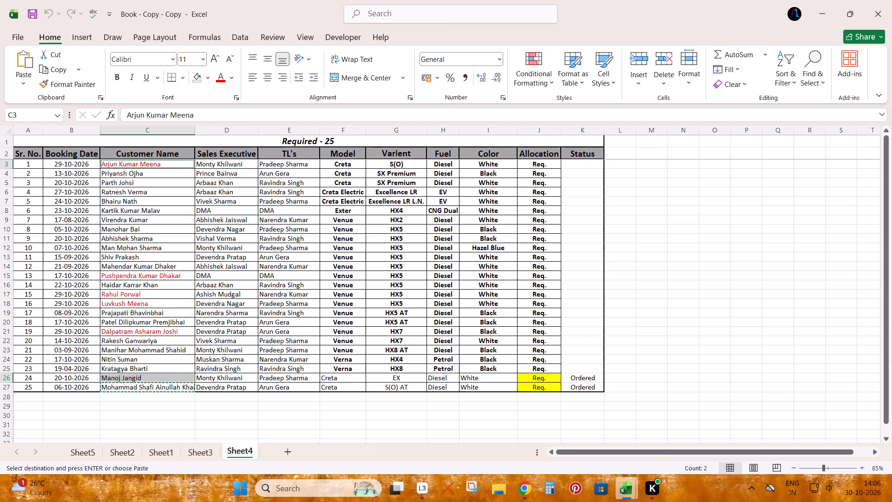
Add filters to the Required table's header row on Sheet4 and filter the Varient column to HX5 only.
click(397, 151)
key(ctrl+shift+l)
key(alt+Down)
key(Down)
key(Down)
key(Down)
key(Down)
key(Down)
key(Down)
key(Down)
key(Down)
key(Down)
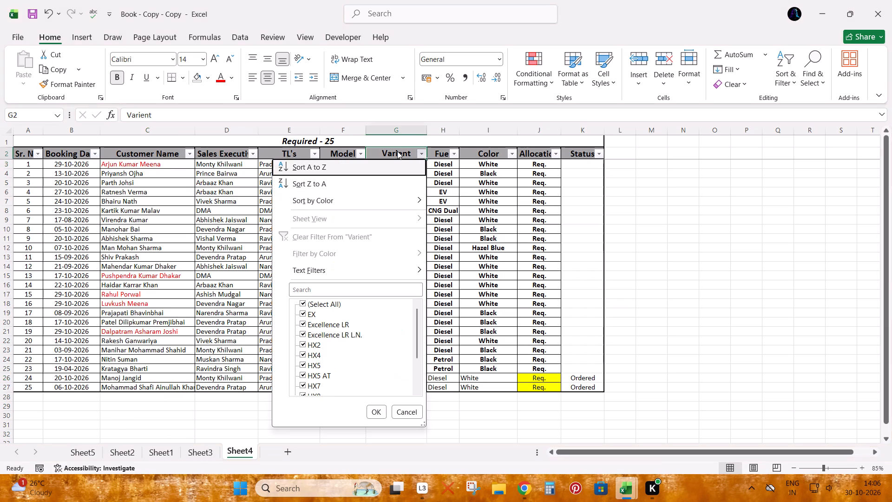
key(Up)
key(5)
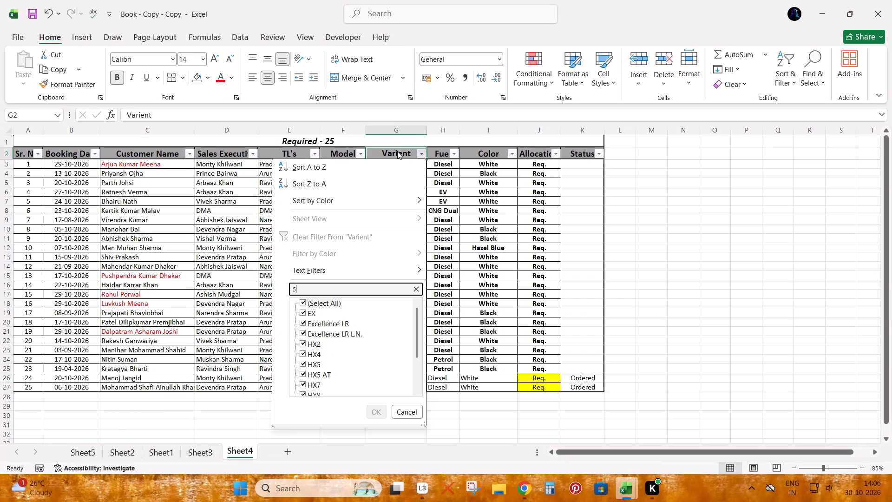
key(Down)
key(Down)
key(Down)
key(Down)
key(Down)
key(space)
key(Return)
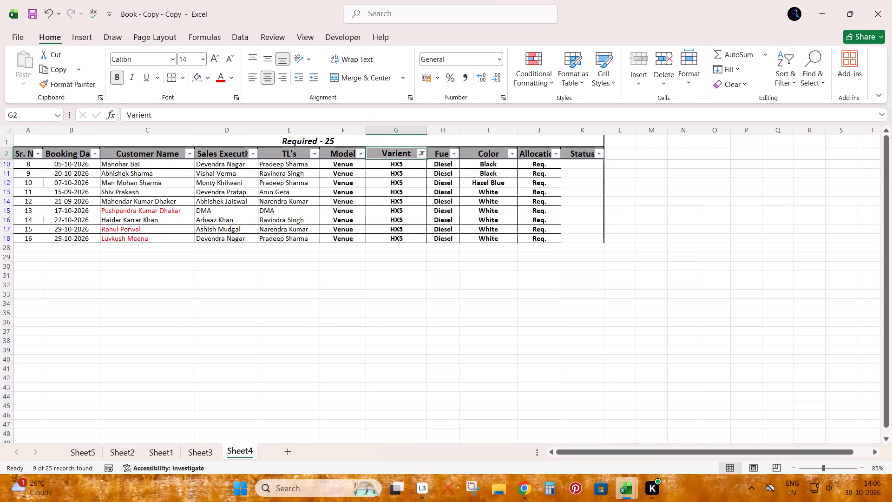
Filter the Color column of the HX5 bookings to White.
key(Right)
key(Right)
key(alt+Down)
key(Down)
key(Down)
key(Down)
key(Down)
key(Down)
key(Down)
key(Down)
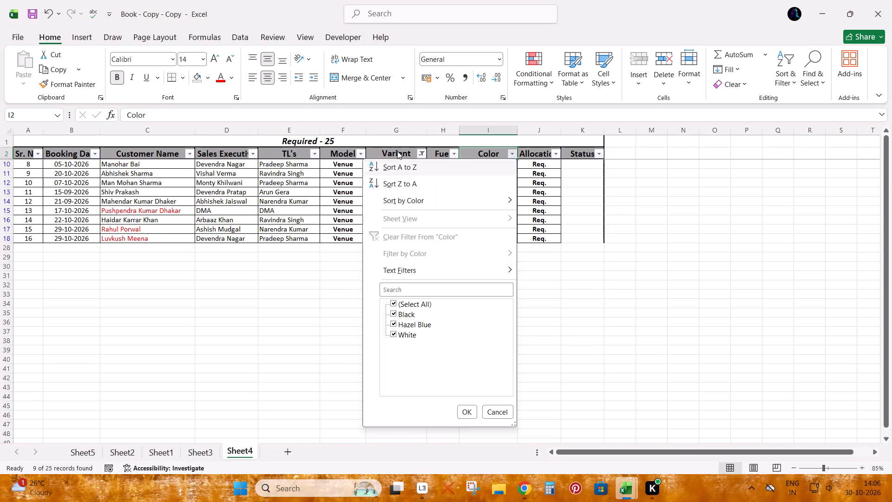
key(Down)
text(wh)
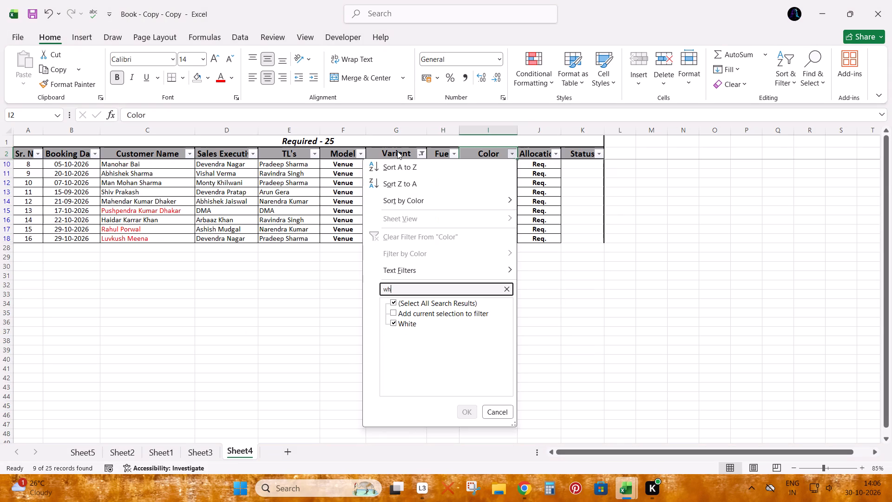
key(Return)
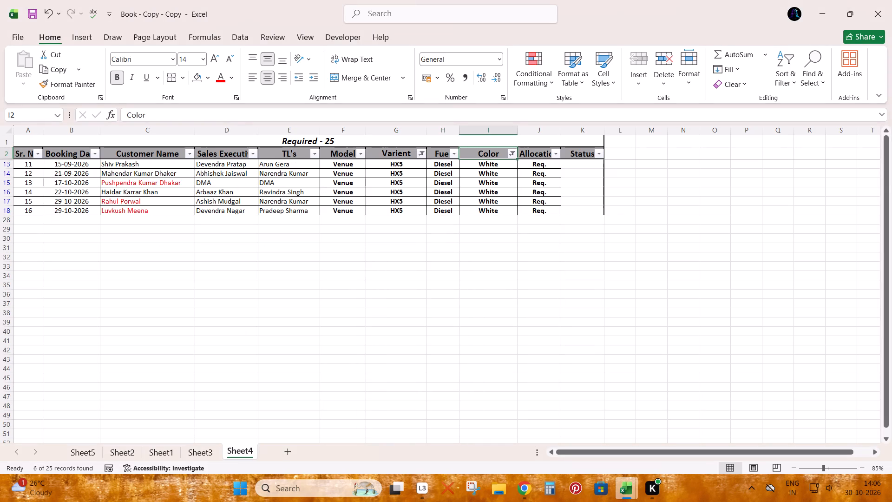
Examine the fuel types and customer names of the filtered white HX5 bookings.
key(Down)
key(Left)
key(ctrl+shift+Down)
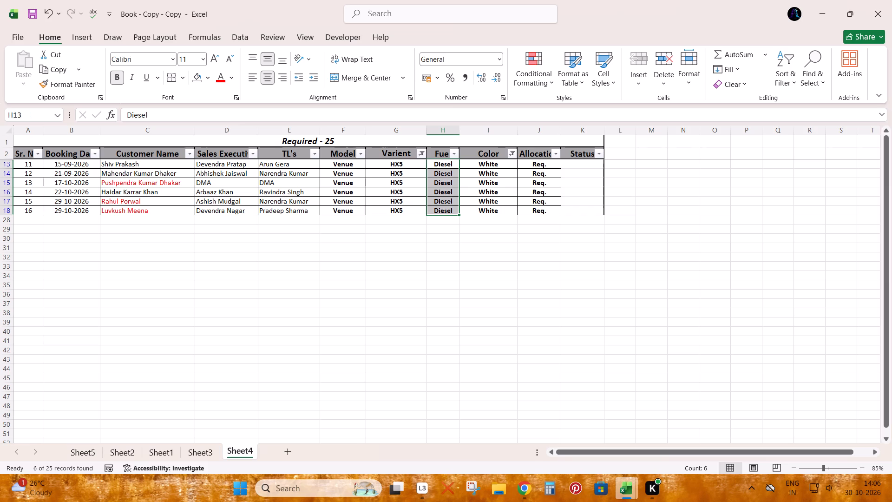
key(Right)
key(Down)
key(Left)
key(Up)
key(Left)
key(Up)
key(Left)
key(Left)
key(Left)
key(Left)
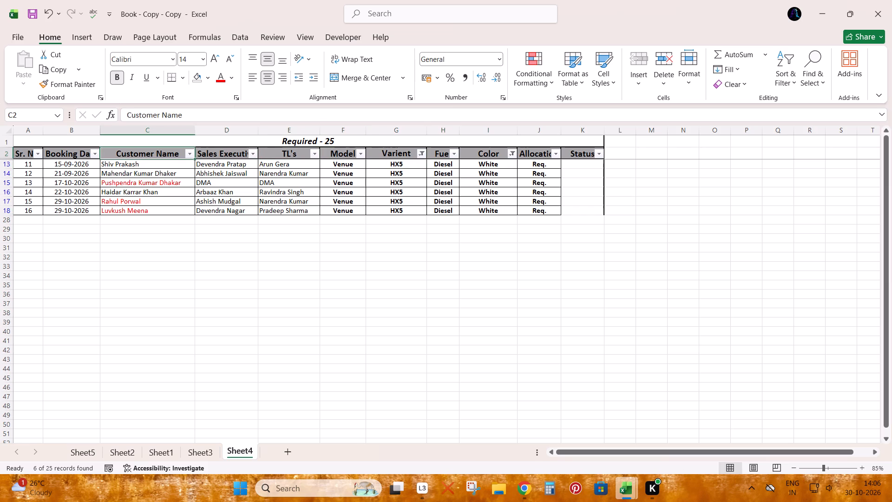
key(Down)
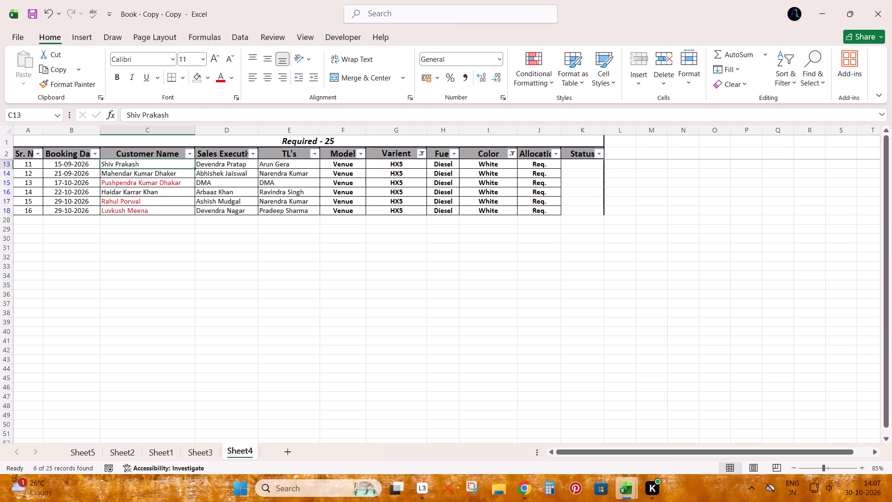
Check the two ATLAS WHITE VENUE 1.5 CRDi MT HX 5 rows in the ALLOCATION STOCK SHEET workbook, and return to the Required list.
click(625, 485)
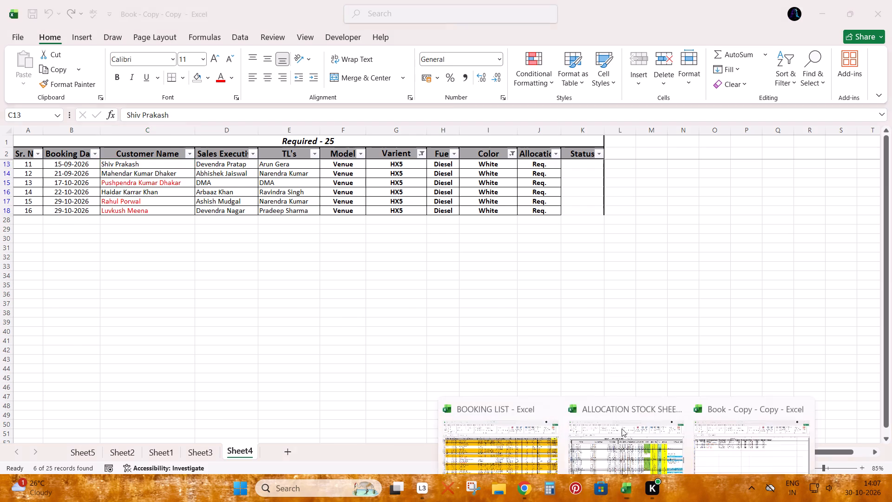
click(633, 425)
scroll(632, 381, down, 9)
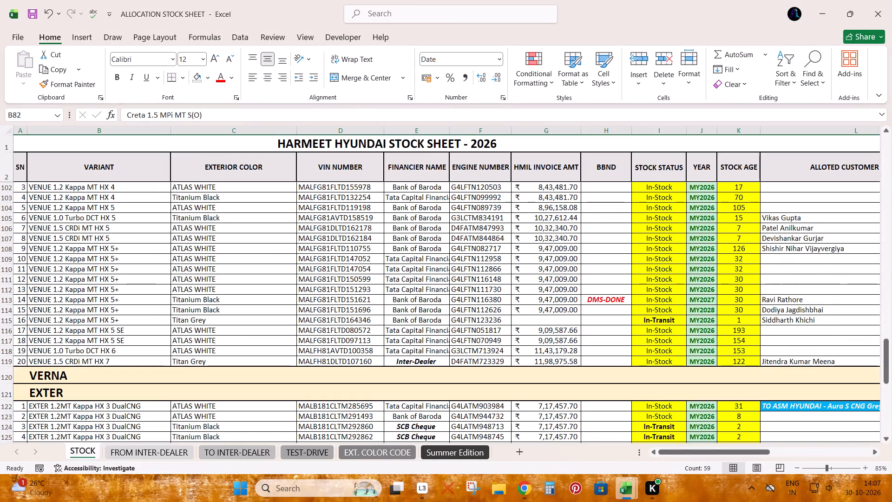
scroll(490, 364, up, 1)
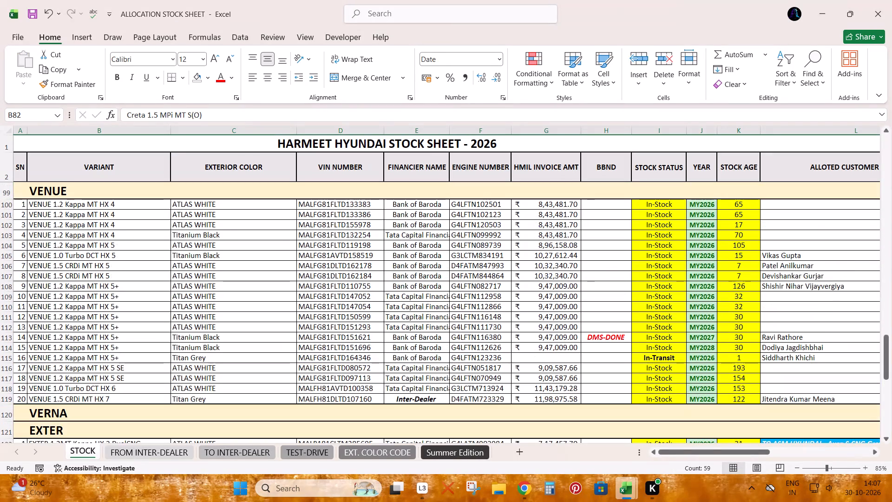
drag(118, 264, 119, 277)
key(shift+space)
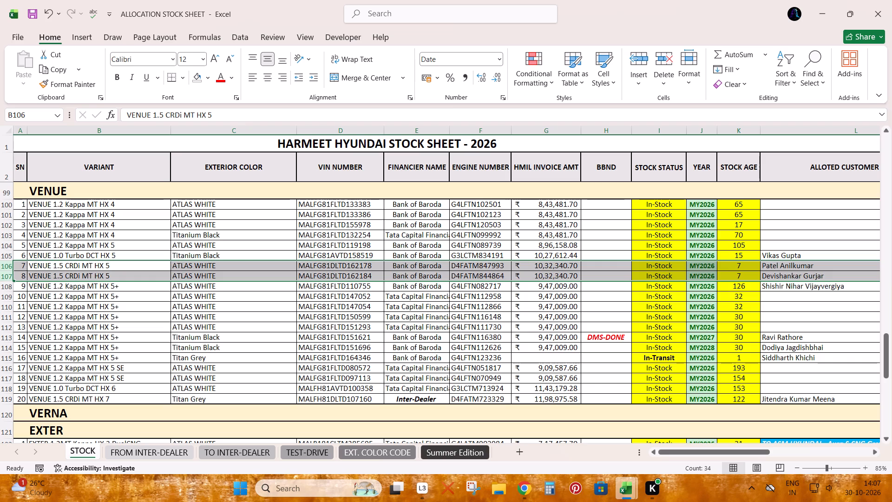
key(alt+Tab)
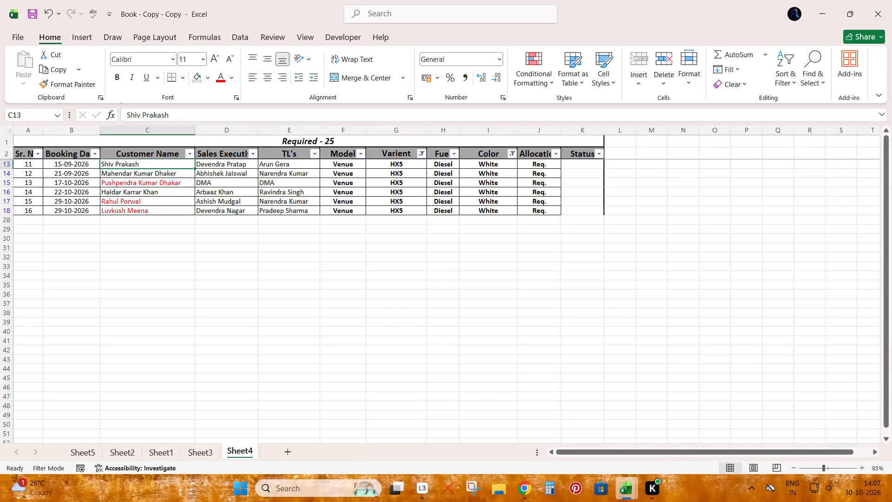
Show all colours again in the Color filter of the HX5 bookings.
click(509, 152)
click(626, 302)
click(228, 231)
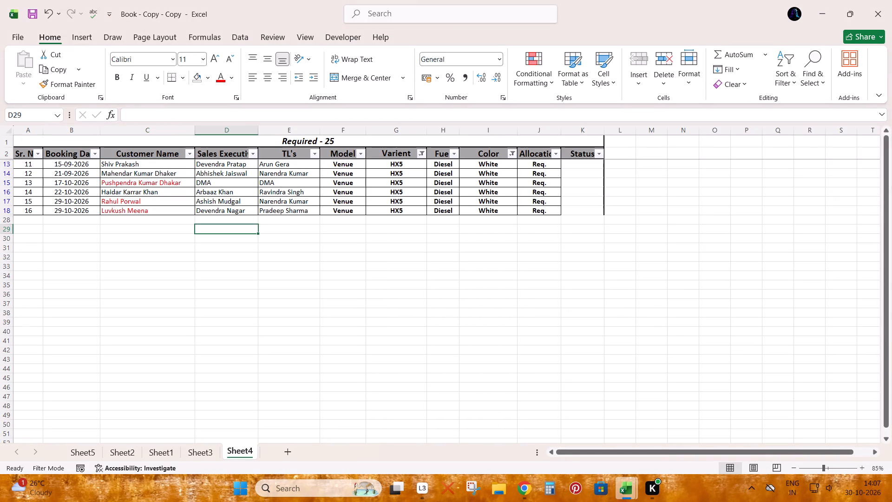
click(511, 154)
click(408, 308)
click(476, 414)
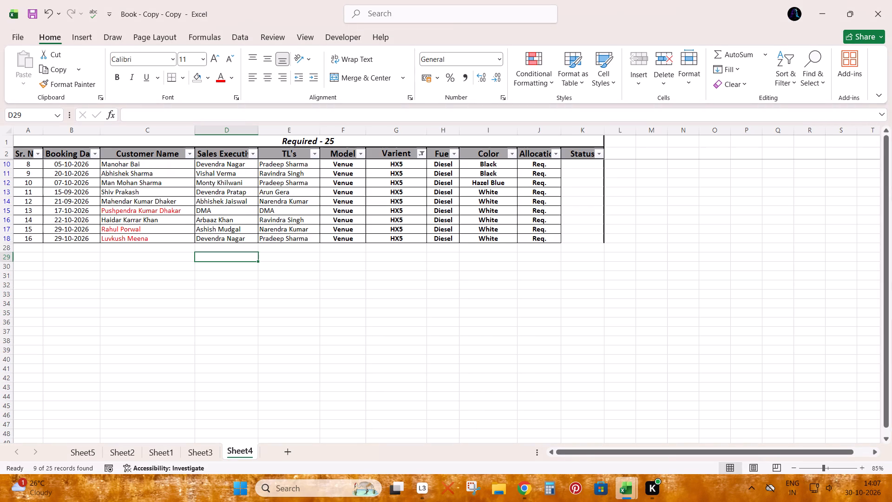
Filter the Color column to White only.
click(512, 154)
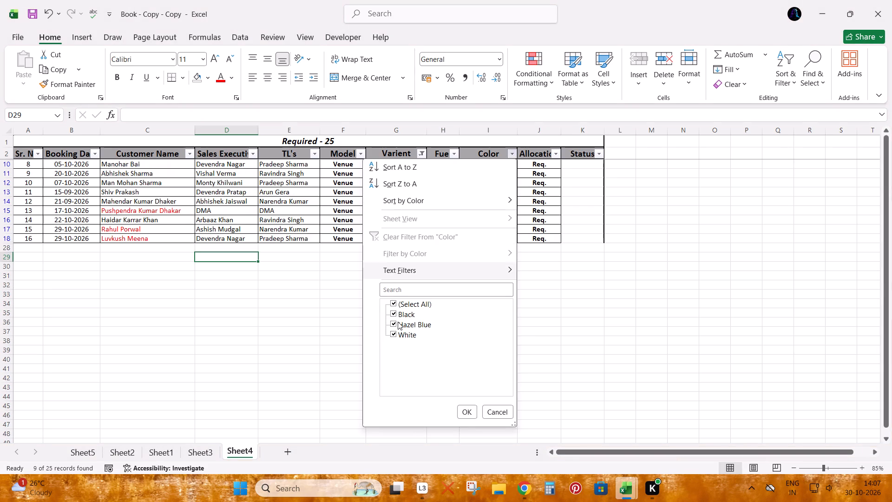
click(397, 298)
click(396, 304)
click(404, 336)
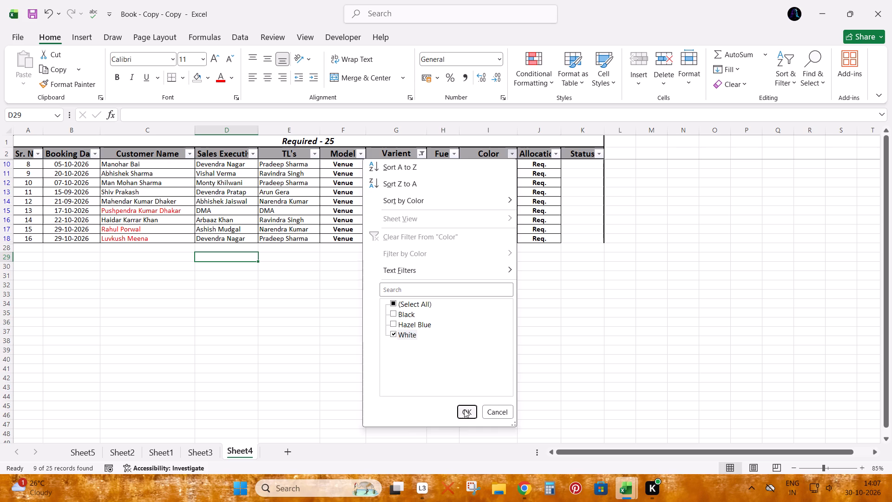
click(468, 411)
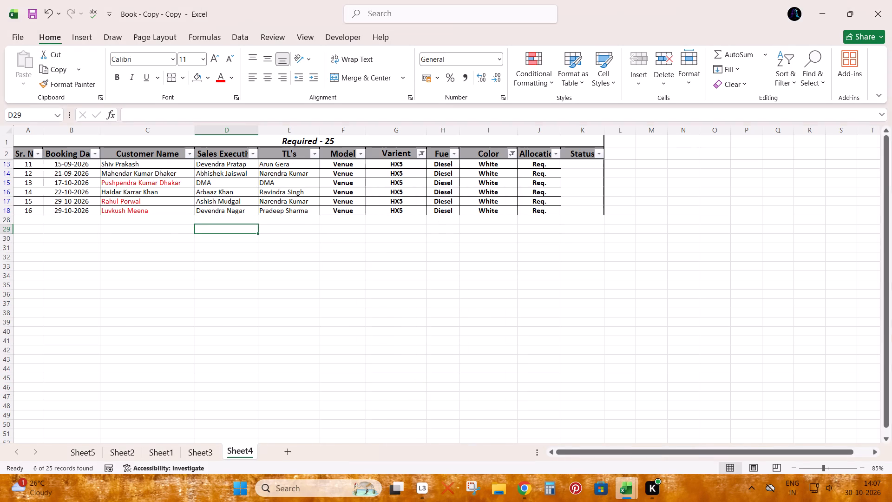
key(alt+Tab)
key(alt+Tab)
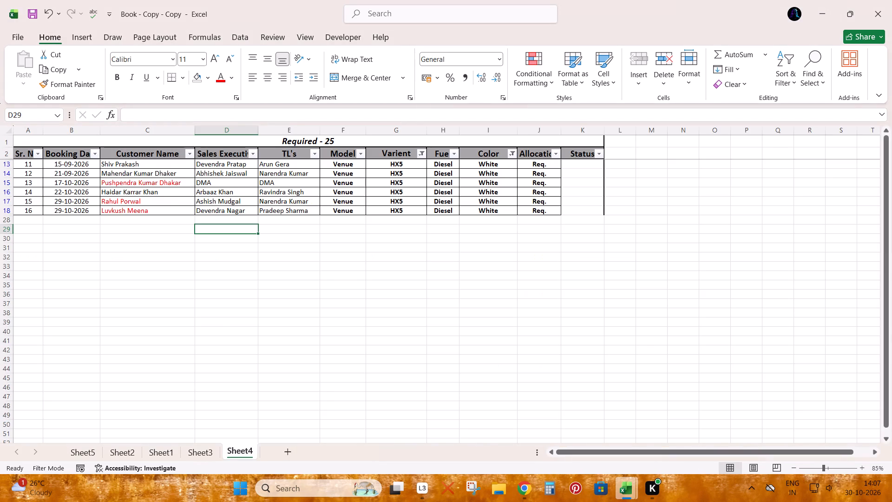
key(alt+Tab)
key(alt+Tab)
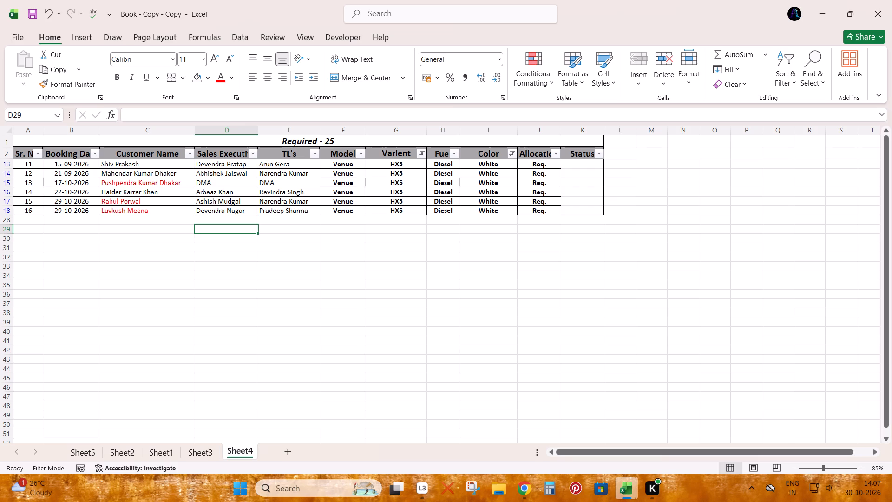
Fill the customer name cell of Sr. No. 12, booked 21-09-2026, with yellow.
click(153, 174)
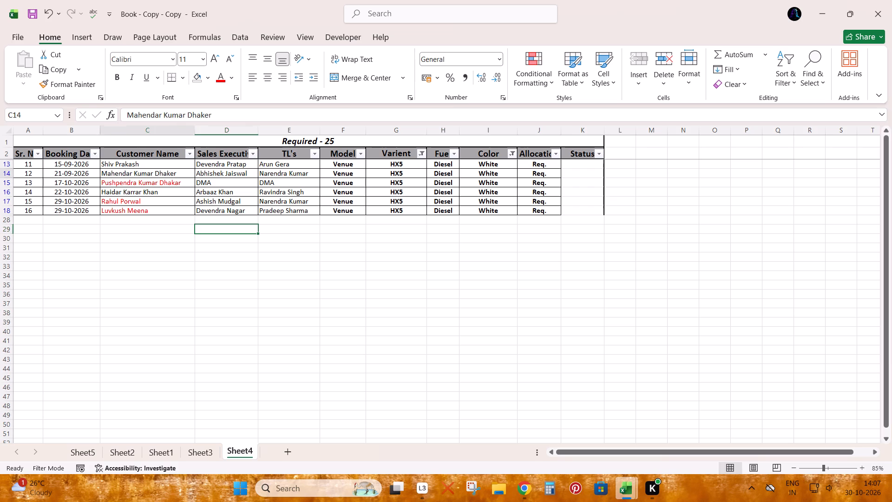
click(205, 79)
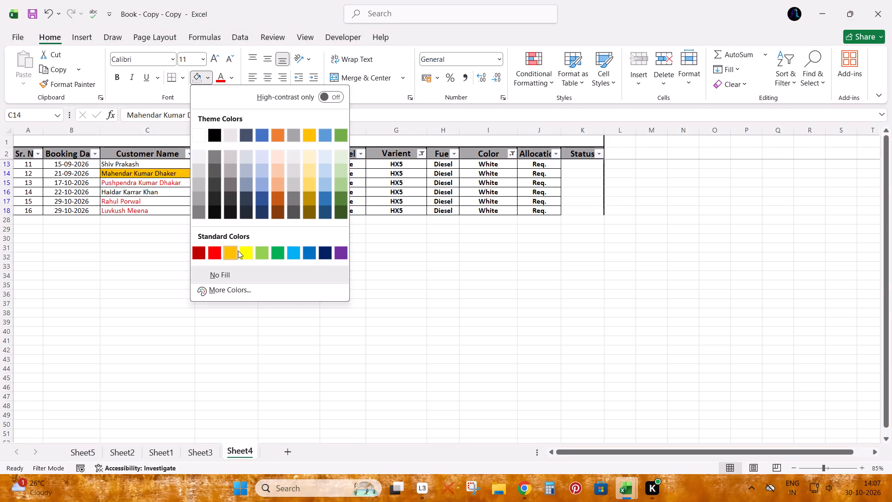
click(240, 251)
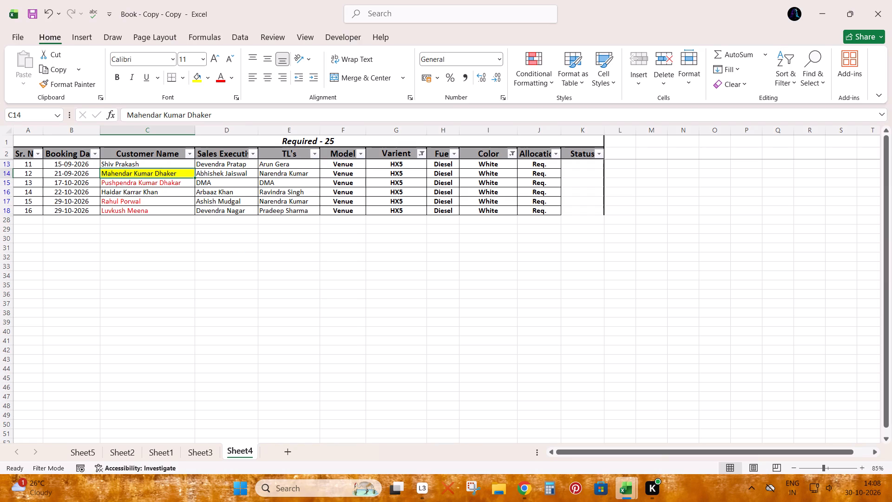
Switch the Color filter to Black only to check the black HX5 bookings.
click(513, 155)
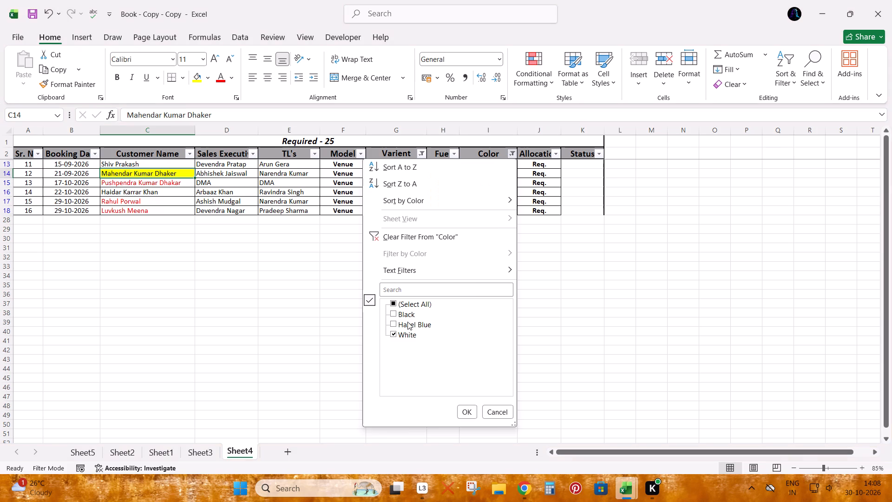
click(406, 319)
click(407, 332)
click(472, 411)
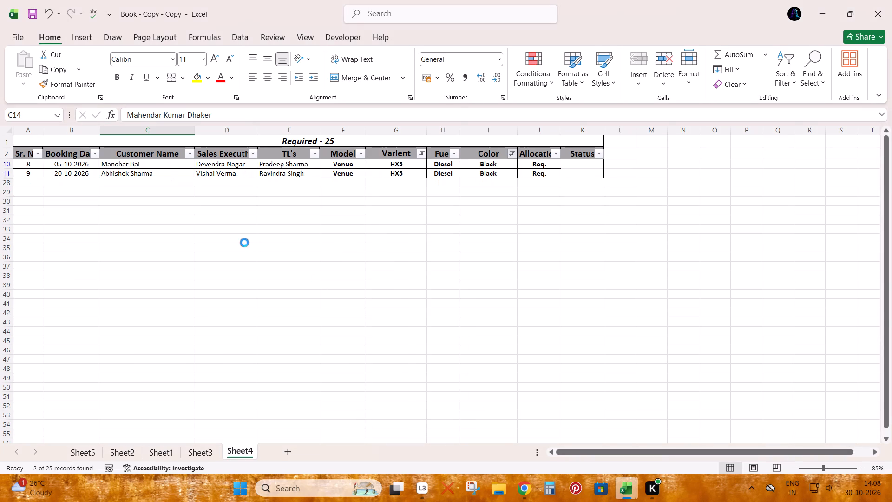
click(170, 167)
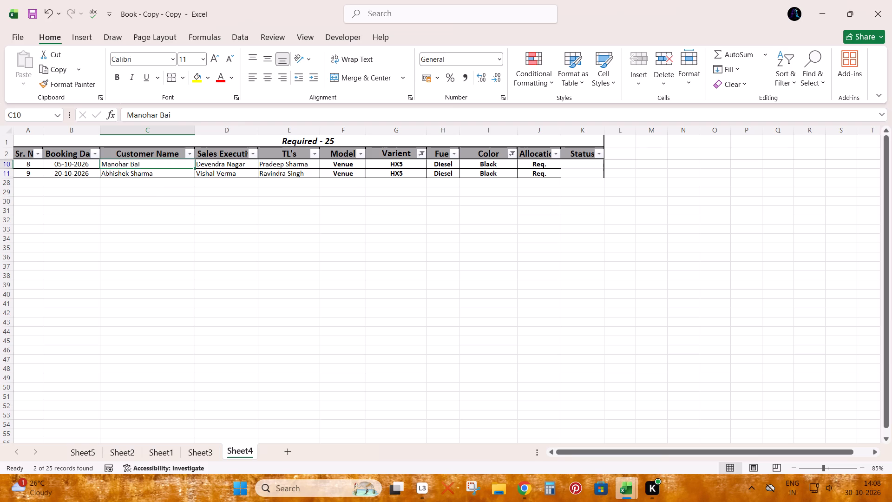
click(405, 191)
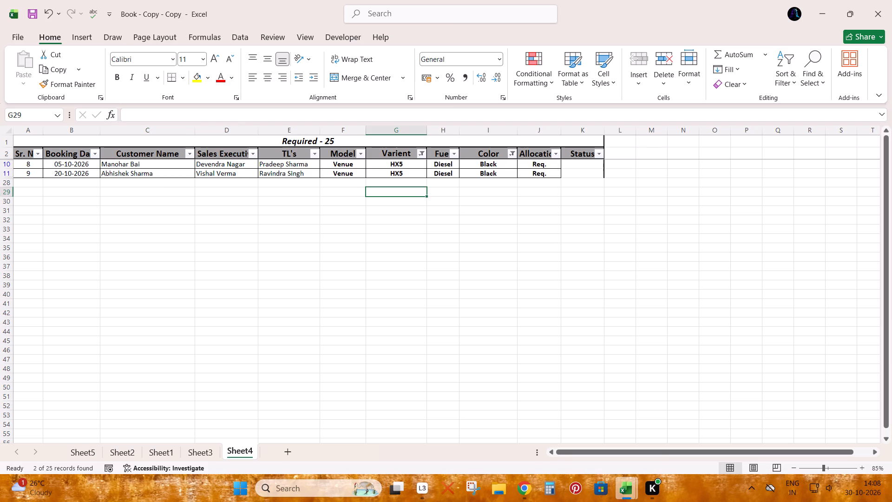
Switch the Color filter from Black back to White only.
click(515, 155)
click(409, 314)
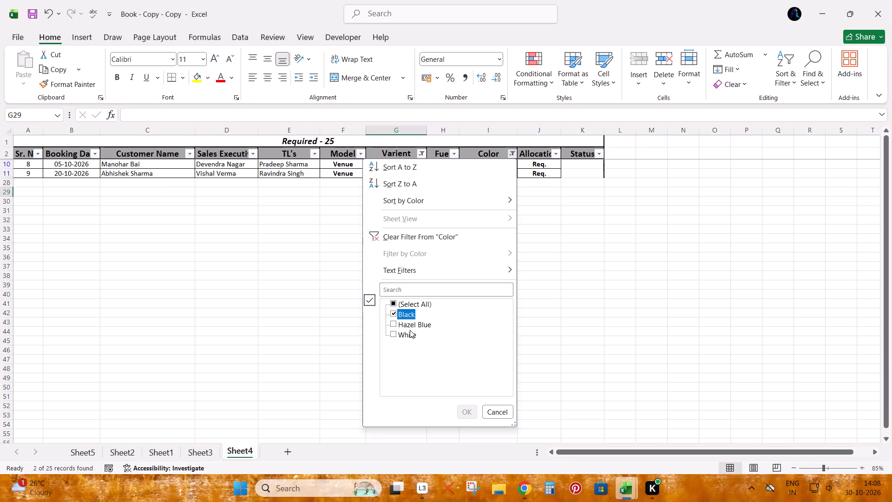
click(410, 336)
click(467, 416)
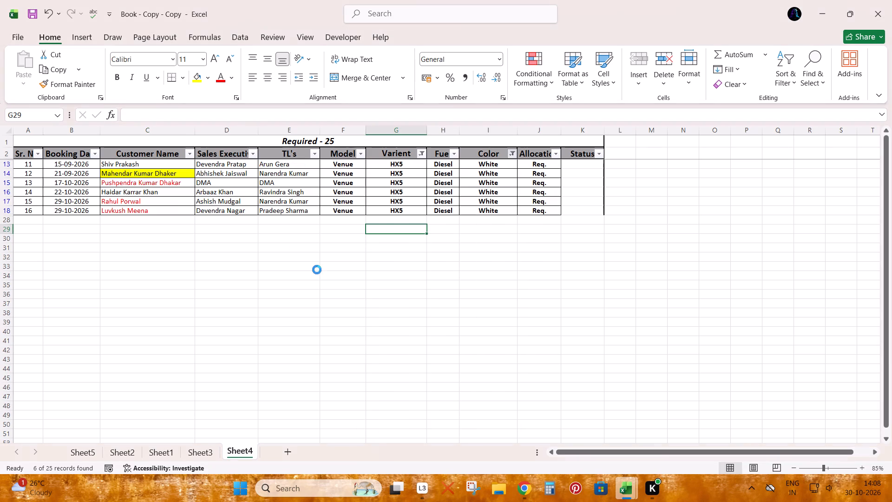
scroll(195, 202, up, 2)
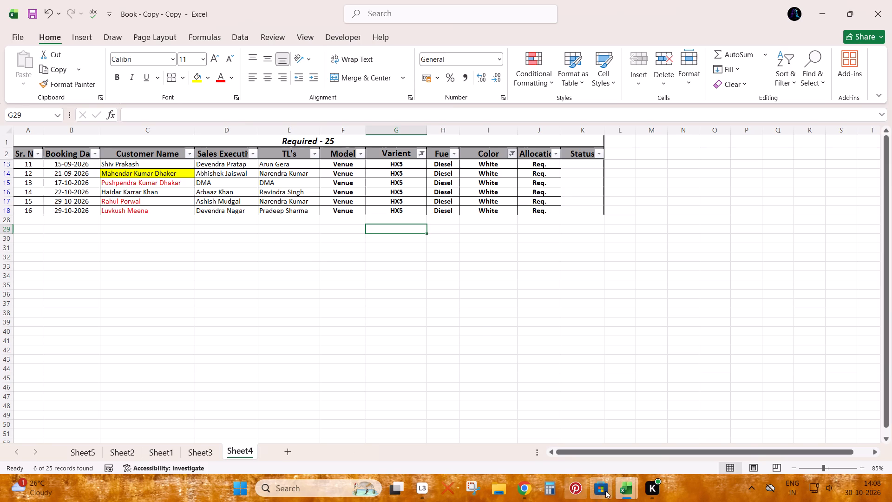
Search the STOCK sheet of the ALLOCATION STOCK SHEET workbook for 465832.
click(648, 427)
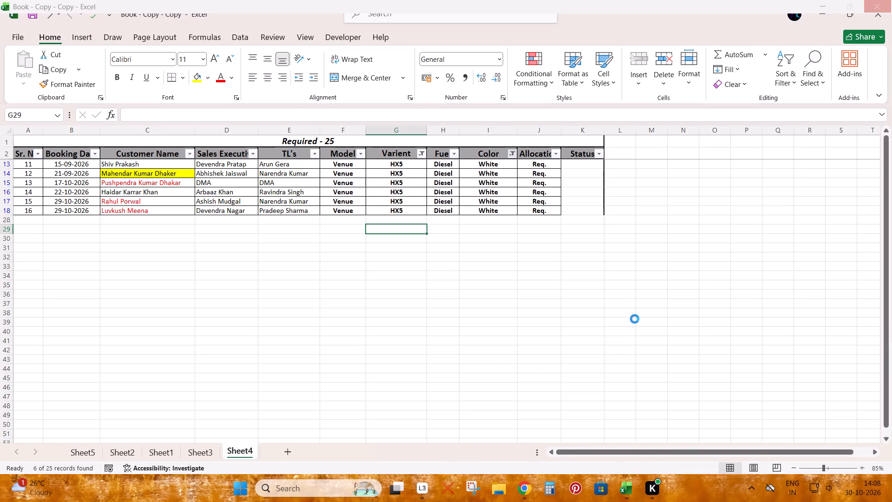
click(611, 355)
key(ctrl+f)
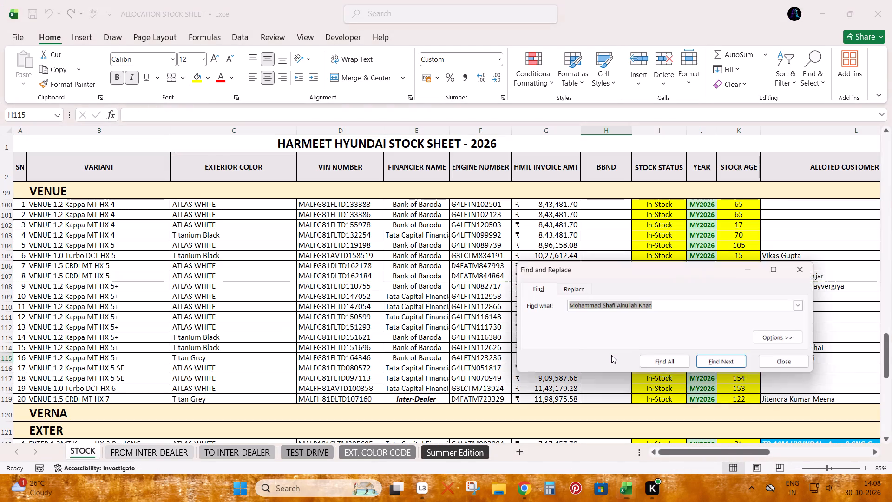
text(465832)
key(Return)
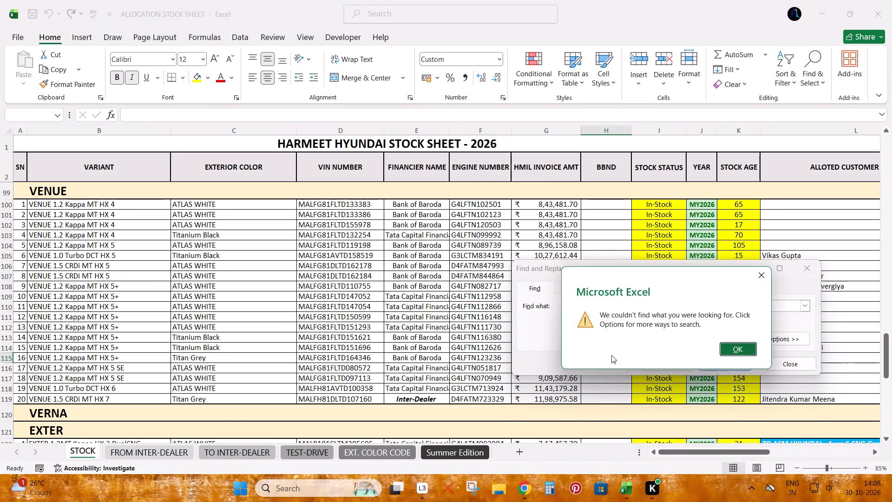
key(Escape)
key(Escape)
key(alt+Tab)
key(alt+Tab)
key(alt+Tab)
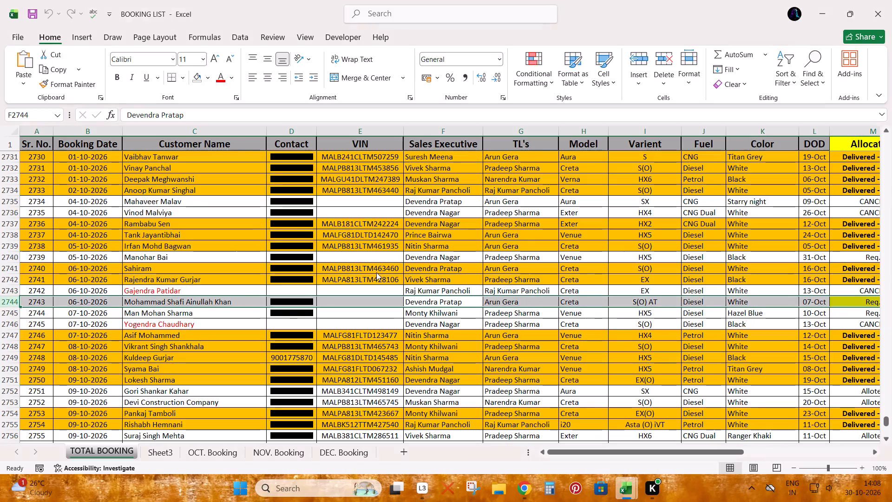
click(376, 272)
key(ctrl+f)
key(ctrl+v)
key(Return)
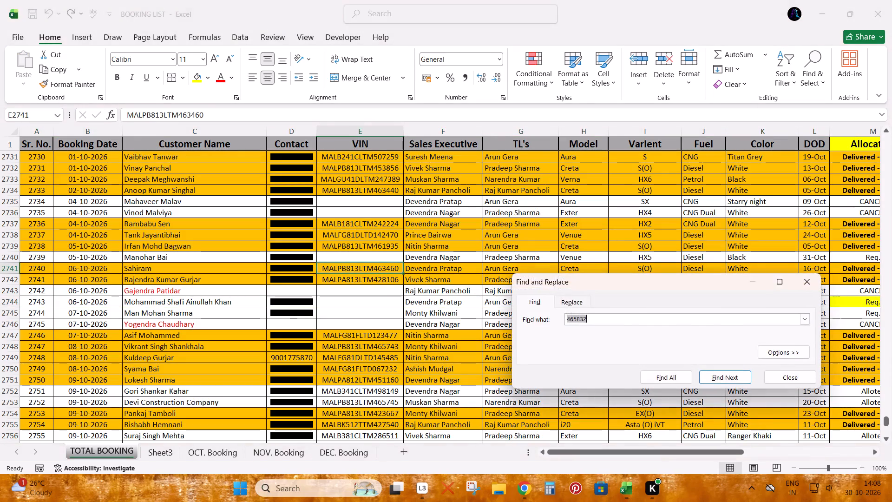
key(Return)
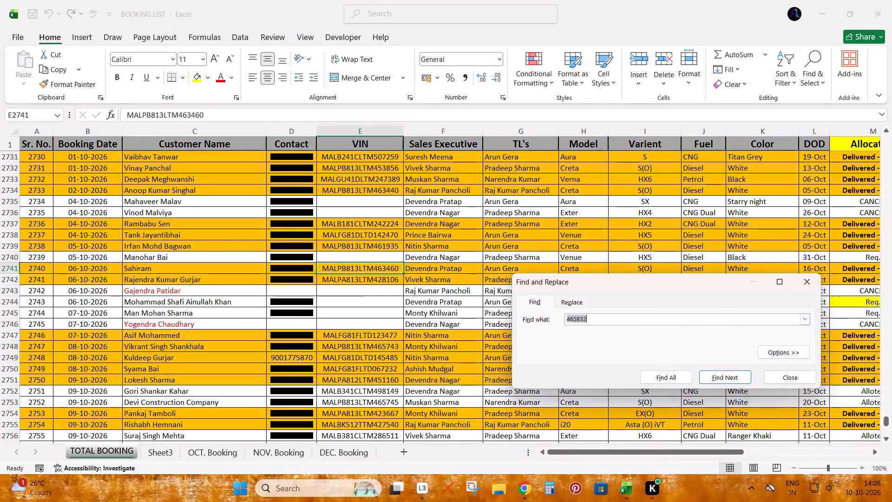
Edit the booking list search number by removing the digits 65 after the leading 4.
key(Right)
key(Left)
key(Left)
key(Left)
key(BackSpace)
key(BackSpace)
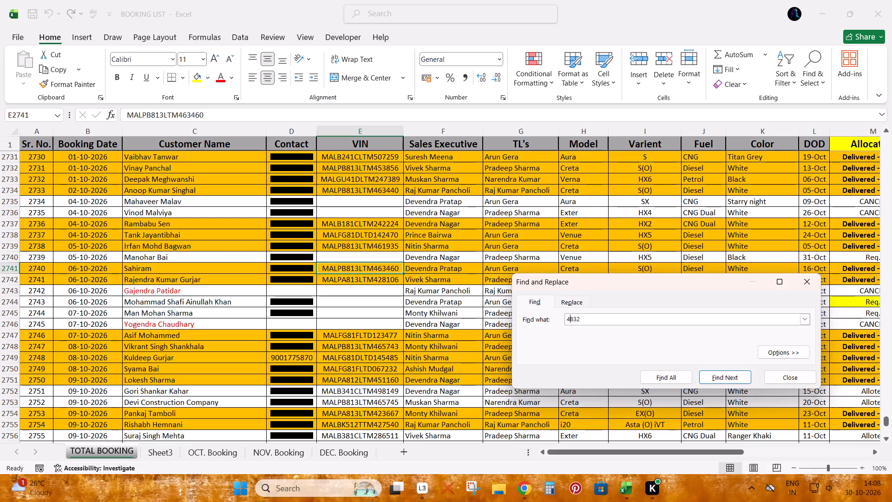
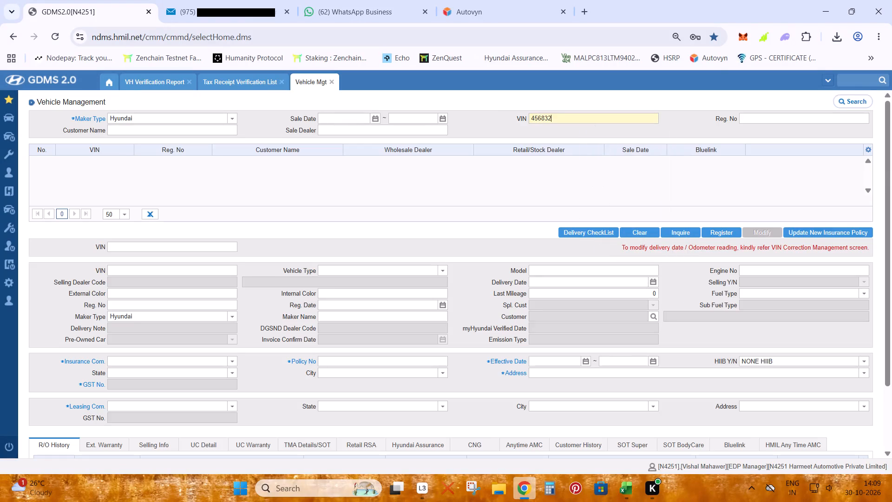
Open the Harmeet Automotive wholesale vehicle among the VIN results for 456832 and copy its full VIN.
scroll(386, 177, down, 1)
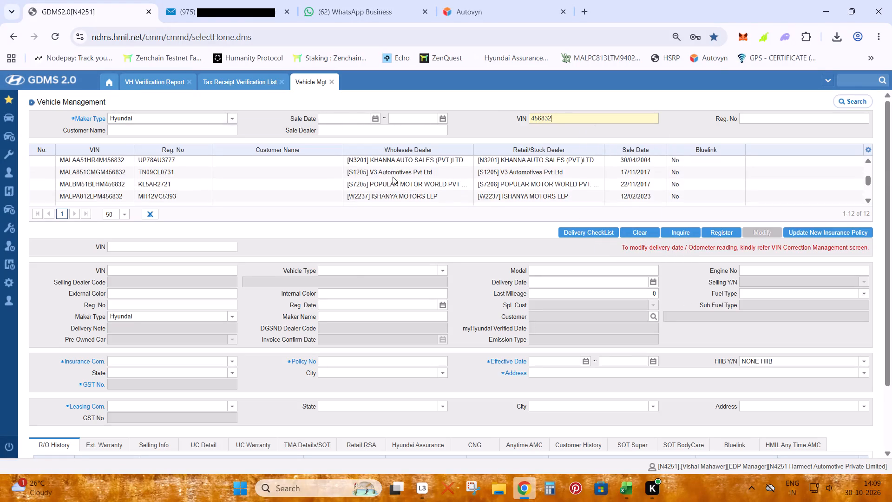
scroll(394, 177, down, 1)
click(399, 177)
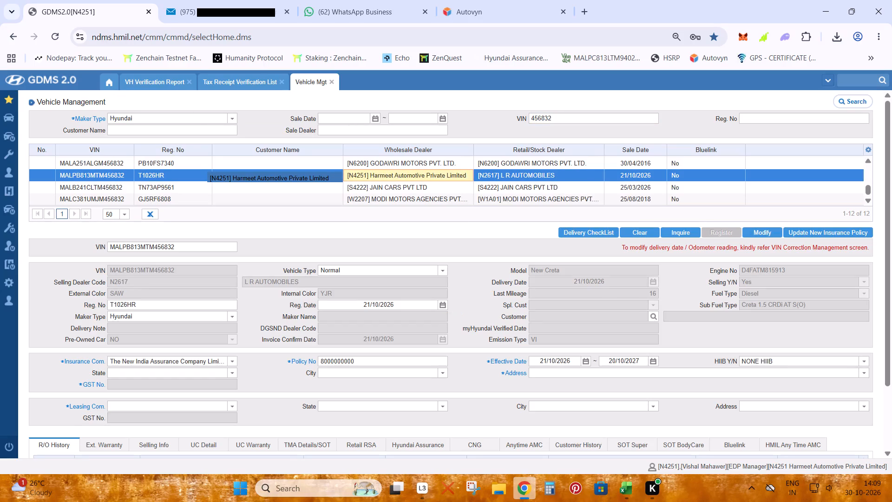
click(176, 273)
key(ctrl+c)
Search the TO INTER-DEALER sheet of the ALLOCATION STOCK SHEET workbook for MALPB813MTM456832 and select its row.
key(alt+Tab)
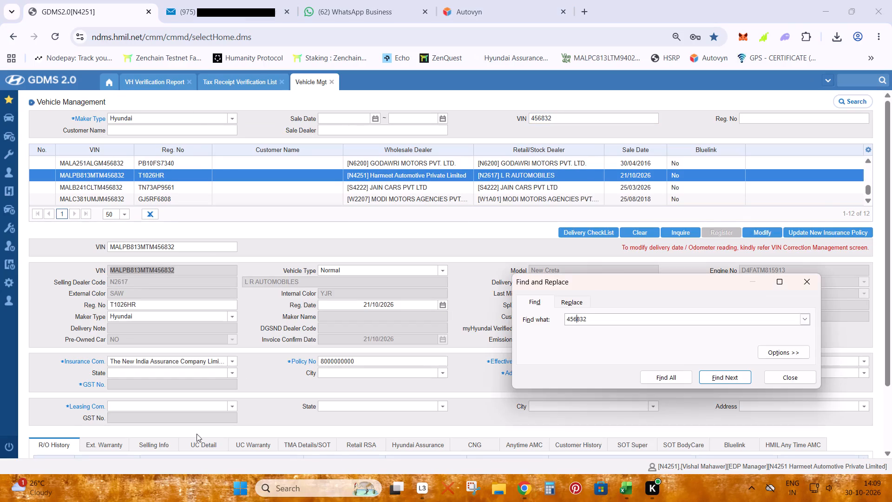
key(alt+Tab)
click(620, 482)
click(653, 429)
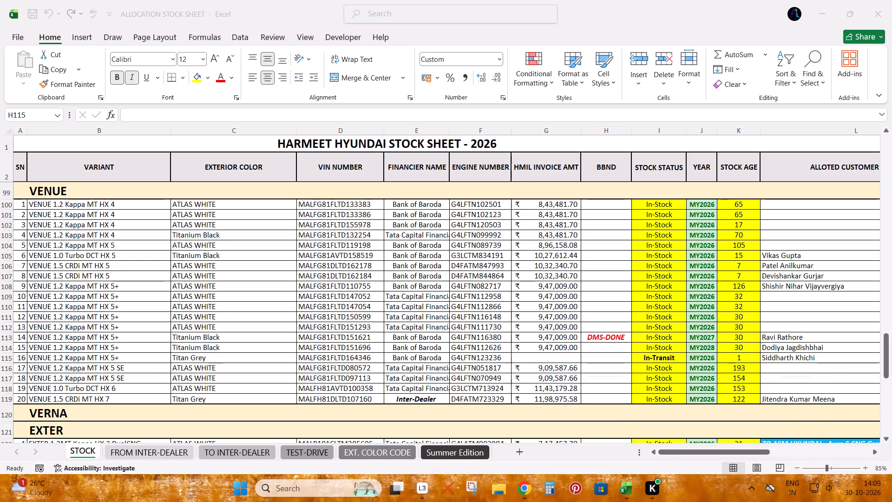
click(811, 245)
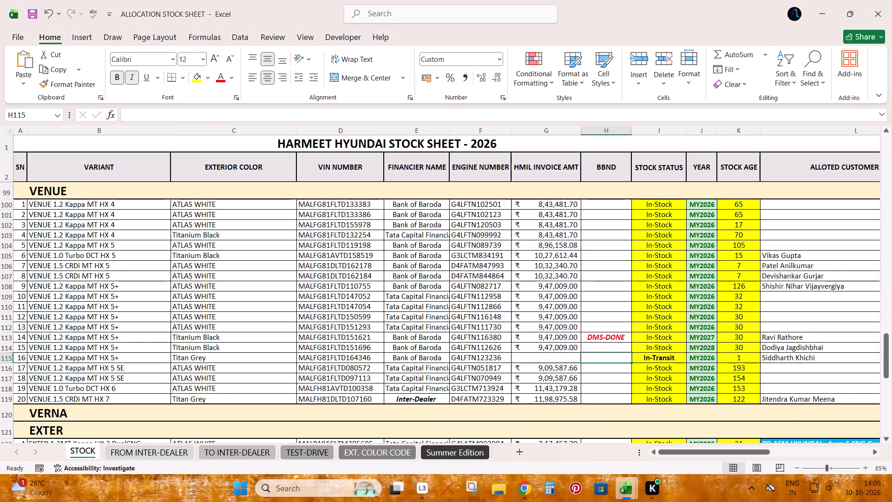
click(182, 452)
click(243, 448)
click(400, 255)
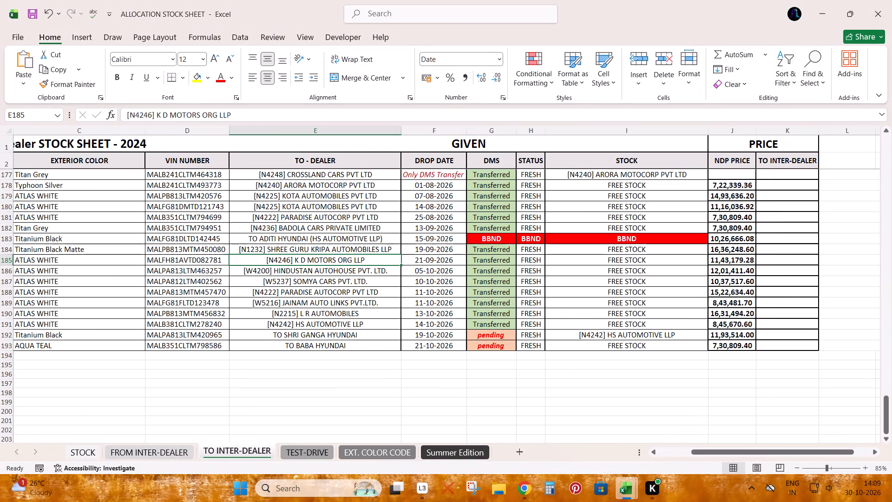
key(ctrl+f)
key(ctrl+v)
key(Return)
key(Return)
key(Return)
key(Return)
key(Escape)
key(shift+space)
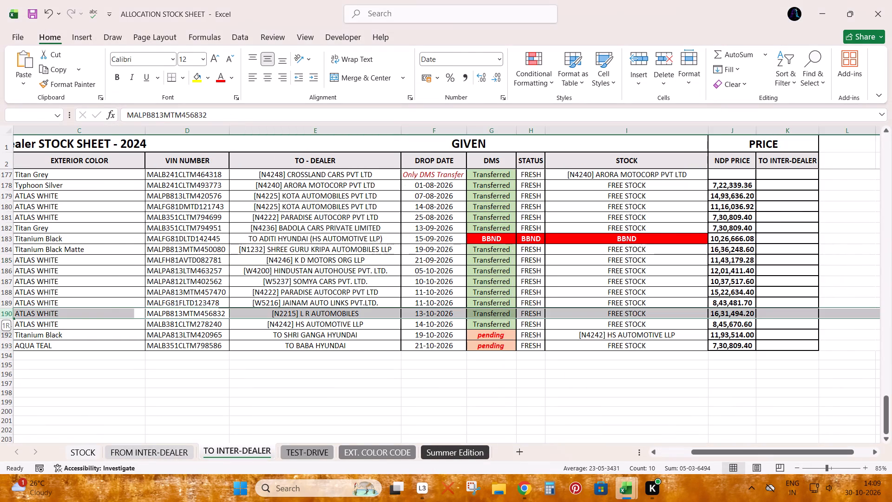
Go to the last serial number on the TO INTER-DEALER sheet and save the workbook.
key(ctrl+Left)
key(ctrl+Left)
key(ctrl+Left)
key(ctrl+Down)
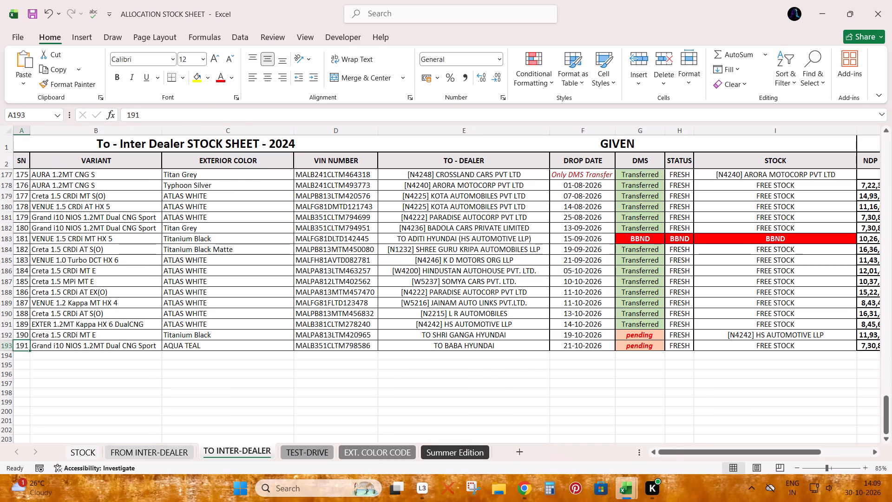
key(ctrl+s)
Go to the last serial number on the FROM INTER-DEALER sheet, save the workbook and return to the STOCK sheet.
key(ctrl+Page_Up)
key(ctrl+Left)
key(ctrl+Down)
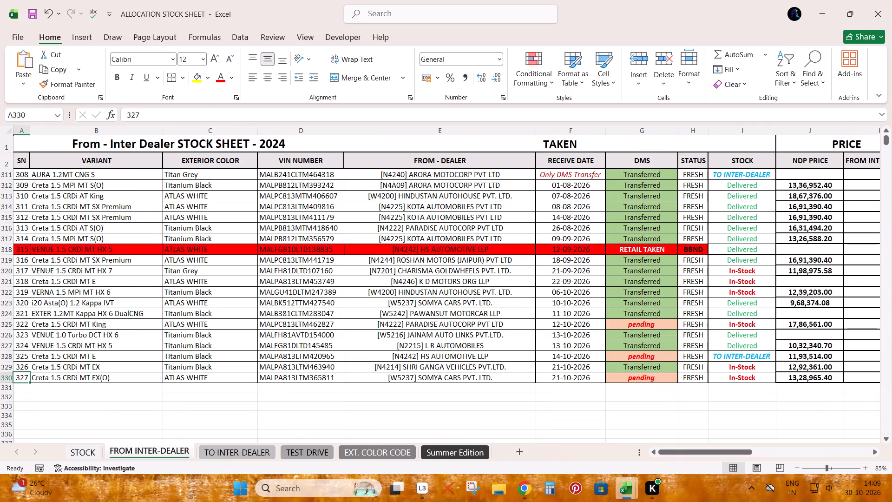
key(ctrl+s)
key(ctrl+Page_Up)
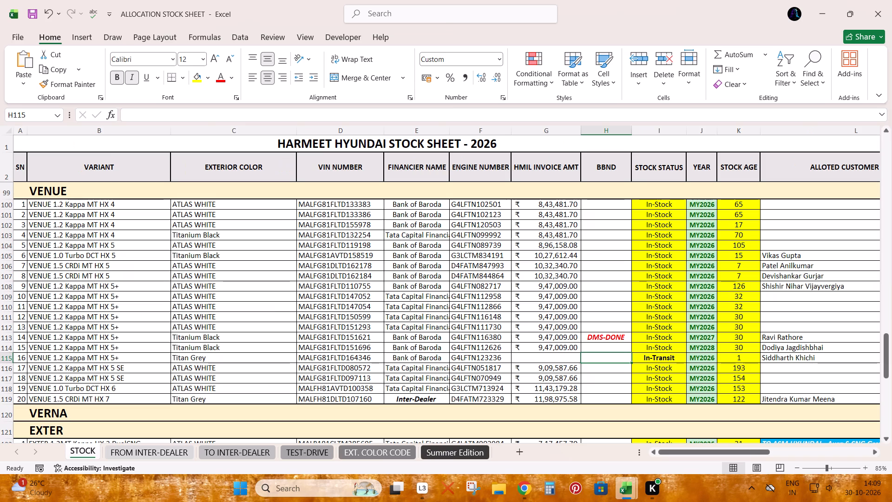
Switch to the Book - Copy - Copy workbook and select the two white Venue HX5 rows booked on 29-10-2026.
key(alt+Tab)
key(alt+Tab)
key(alt+Tab)
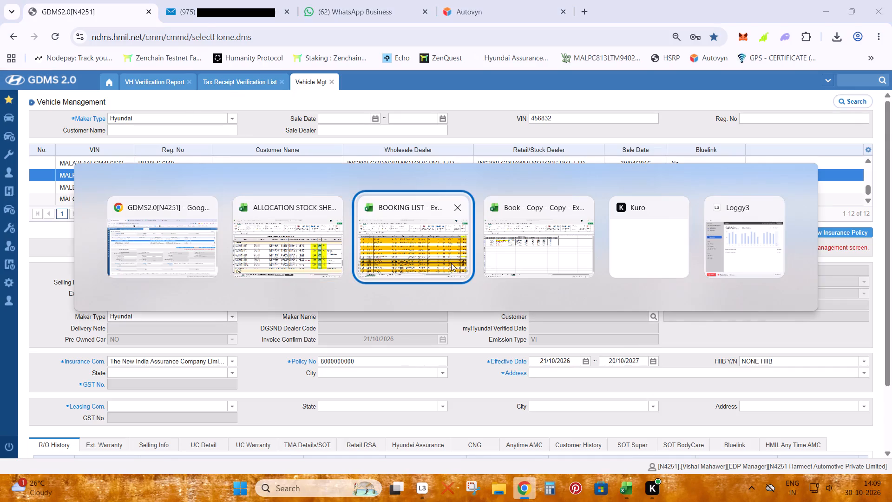
key(alt+Tab)
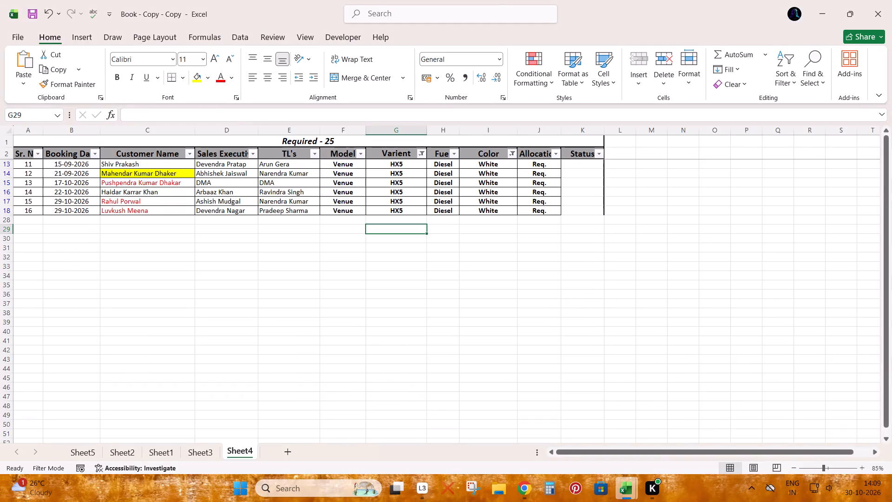
click(78, 204)
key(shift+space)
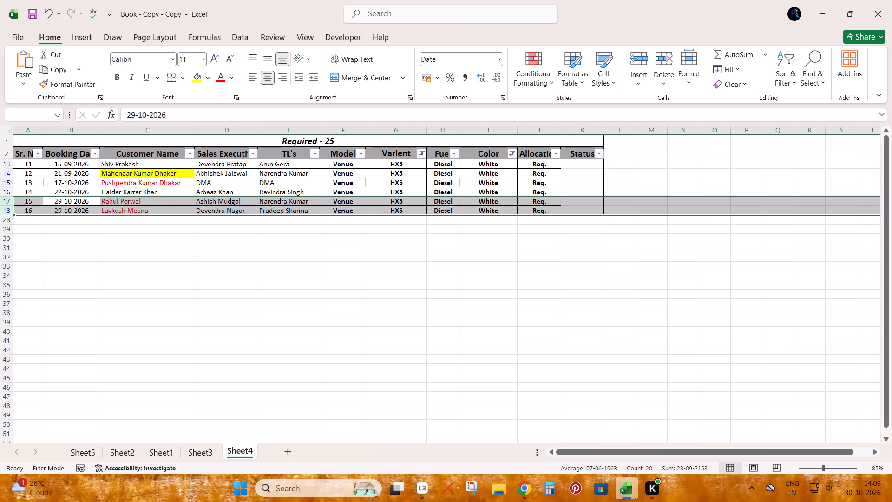
Switch to GDMS in Chrome and list Dealer Order Status from order date 01/10/2026 with 300 rows per page.
click(525, 491)
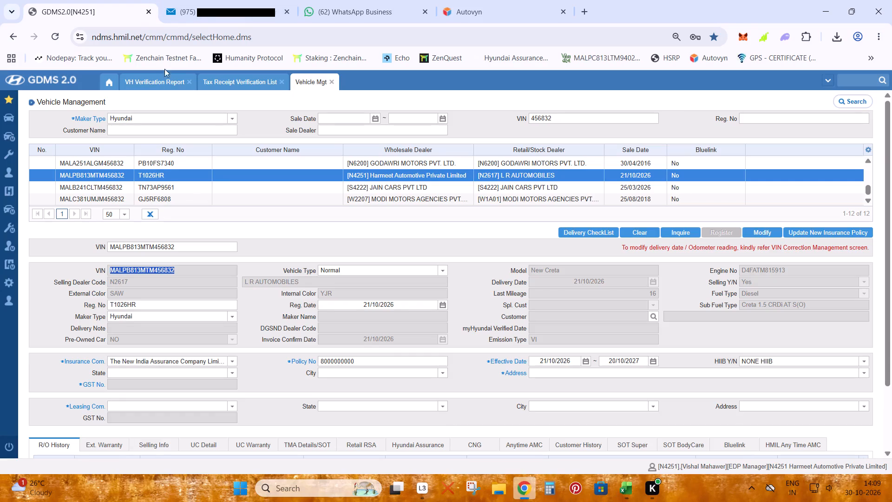
click(5, 103)
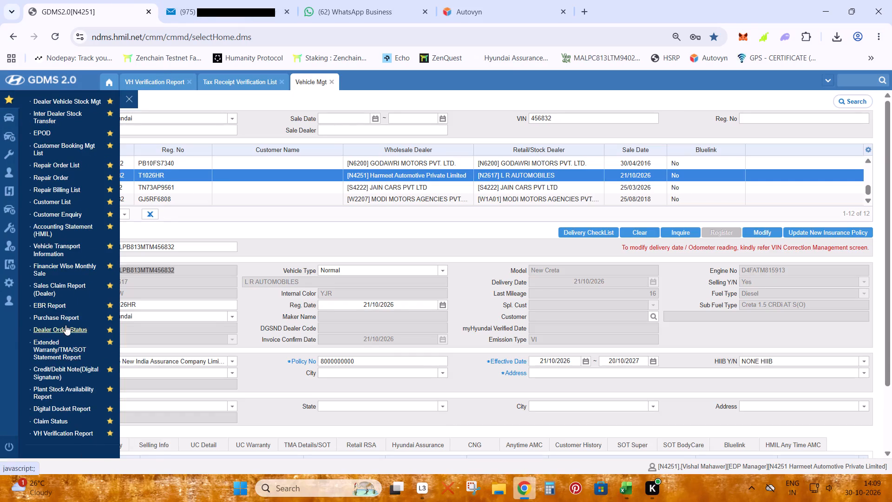
click(68, 330)
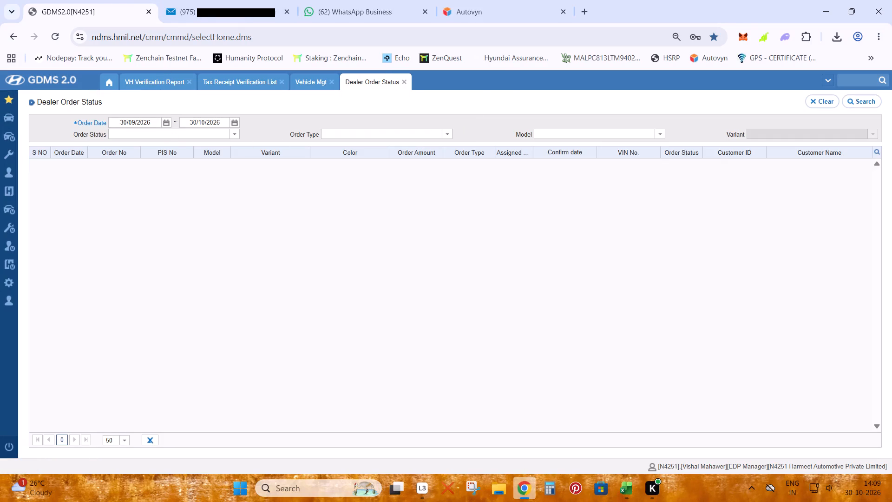
click(166, 121)
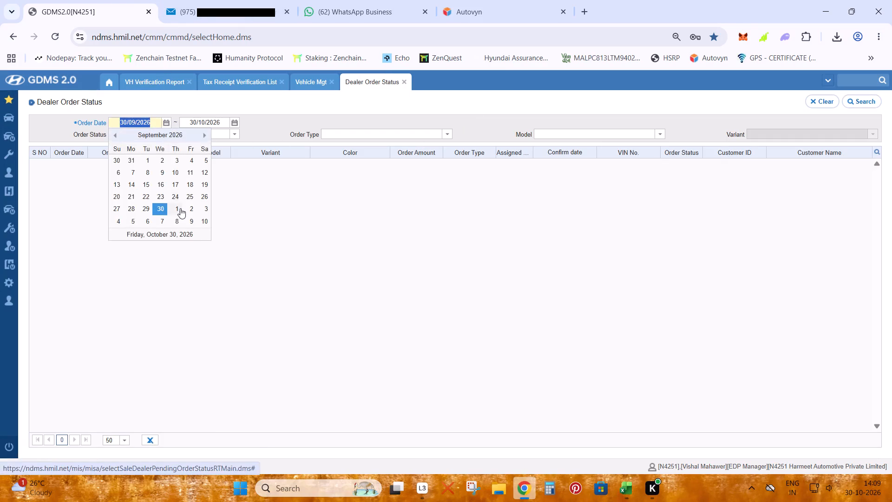
click(180, 208)
click(129, 435)
click(124, 431)
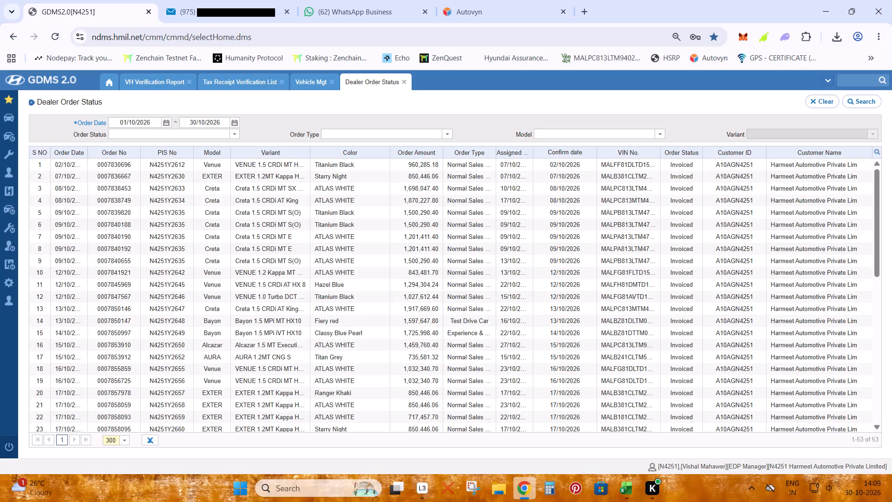
Widen the Variant column to fit its full names and examine the latest dealer orders at the end of the list.
scroll(326, 318, down, 9)
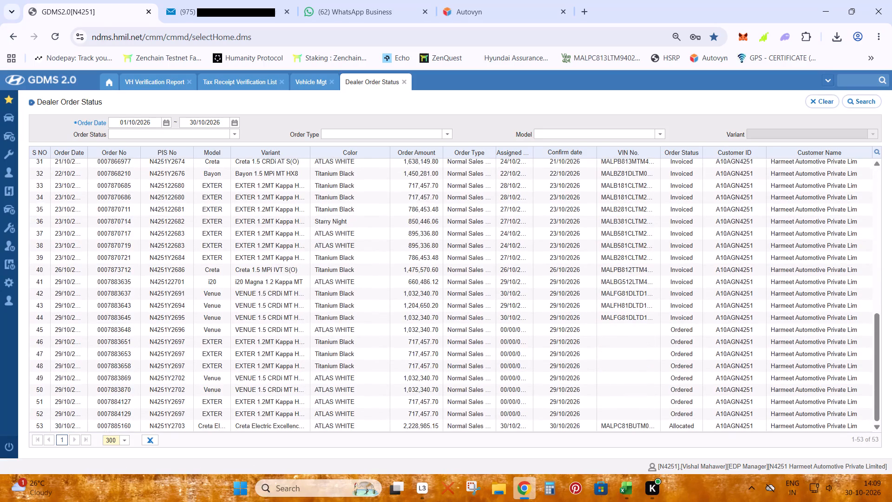
double_click(309, 155)
scroll(368, 314, down, 2)
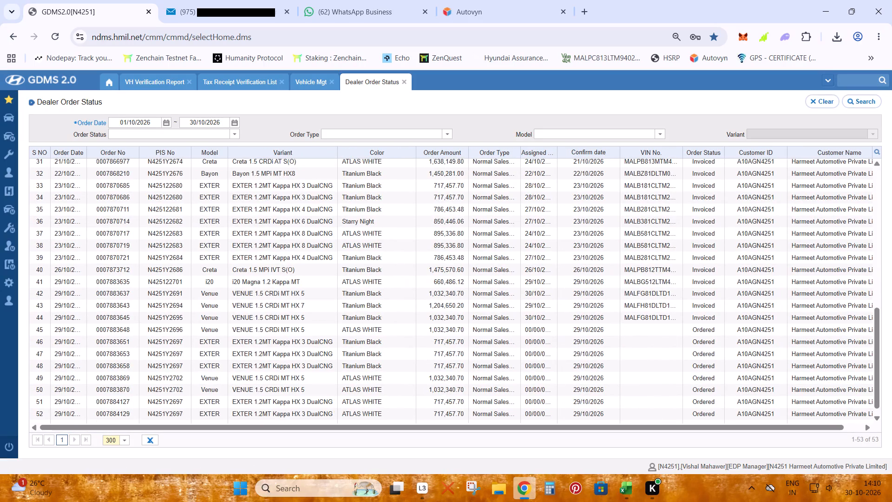
scroll(368, 314, down, 6)
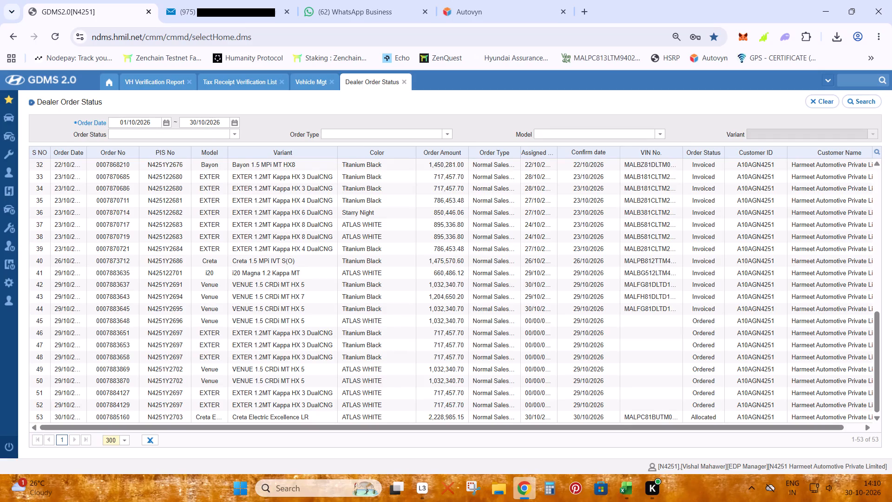
double_click(335, 298)
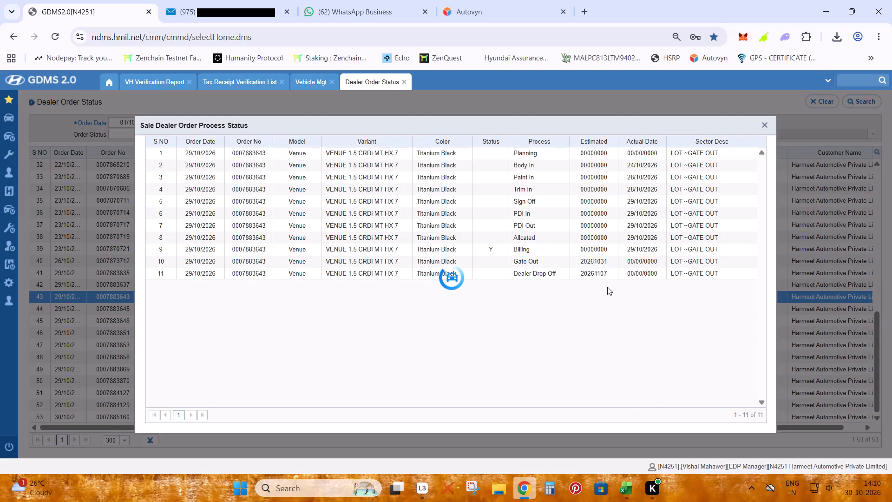
click(766, 122)
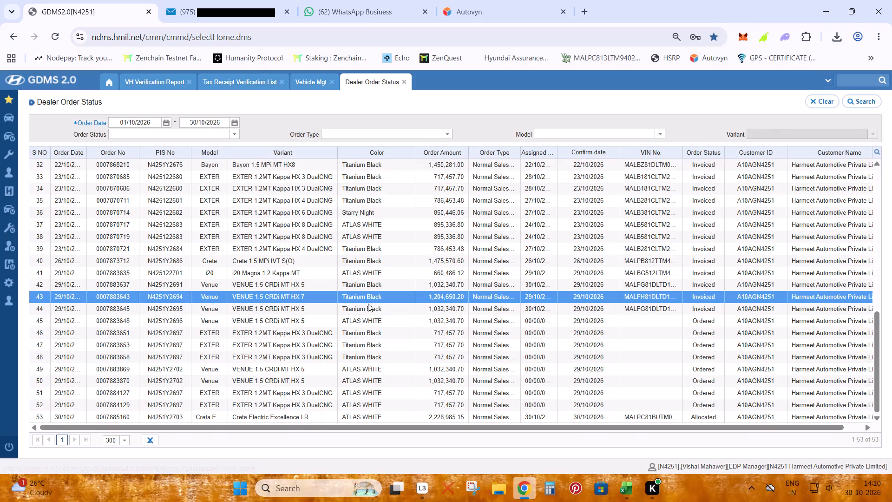
double_click(371, 309)
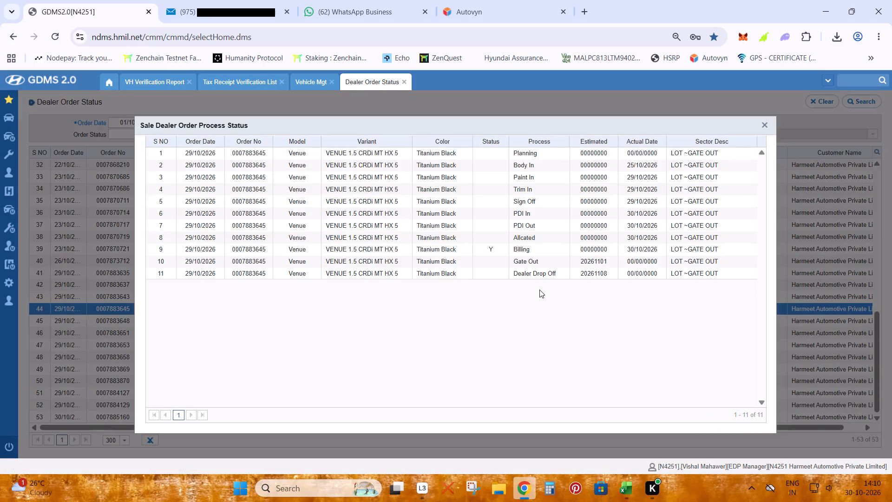
click(766, 125)
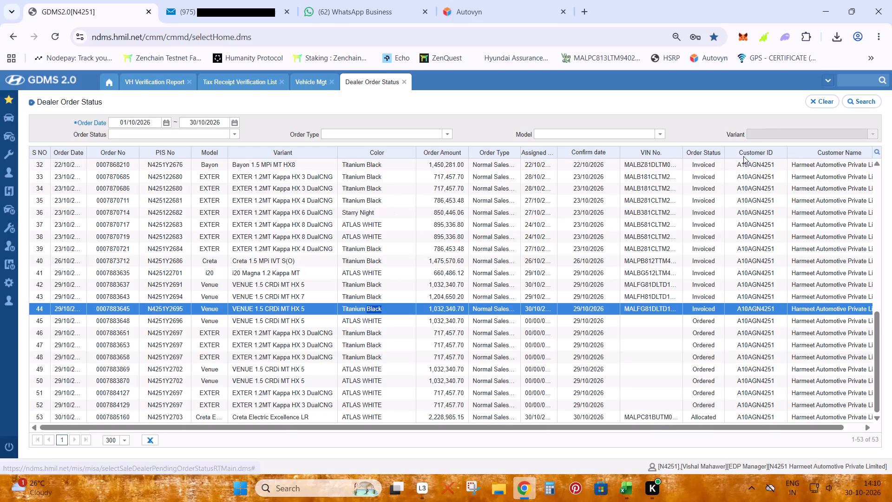
scroll(354, 385, down, 1)
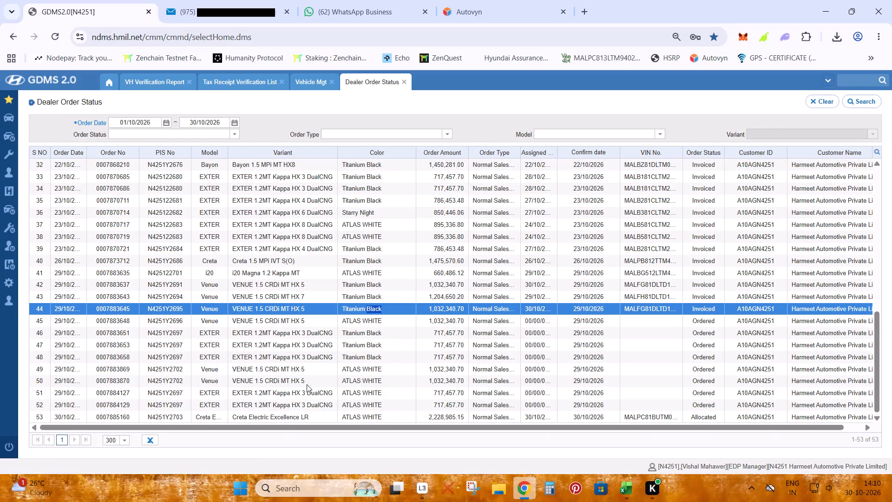
double_click(361, 283)
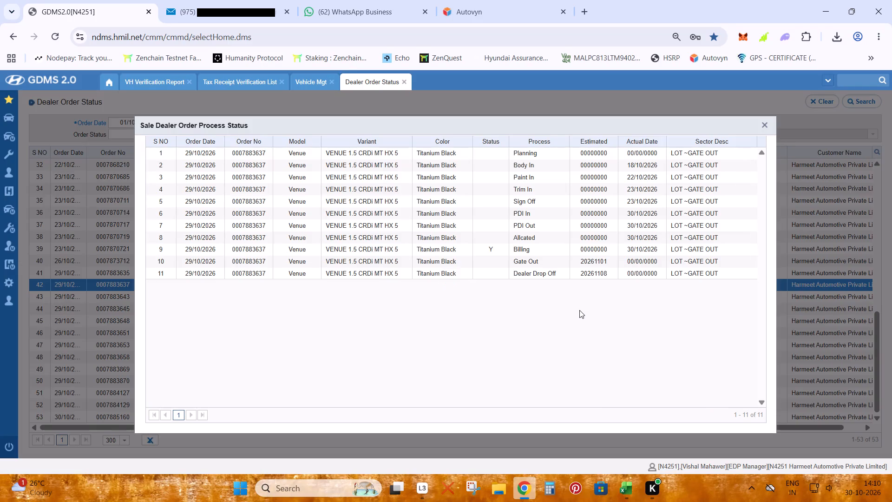
click(766, 129)
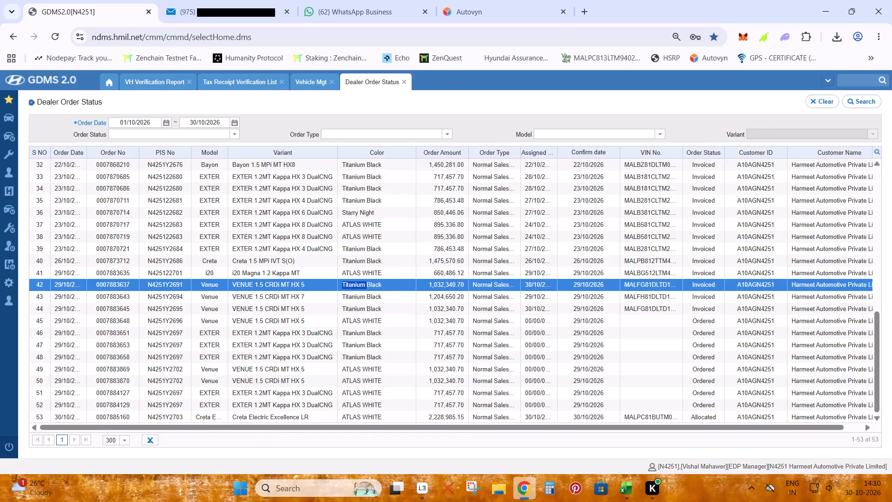
Close the Book - Copy - Copy workbook without saving its changes.
click(623, 485)
click(718, 417)
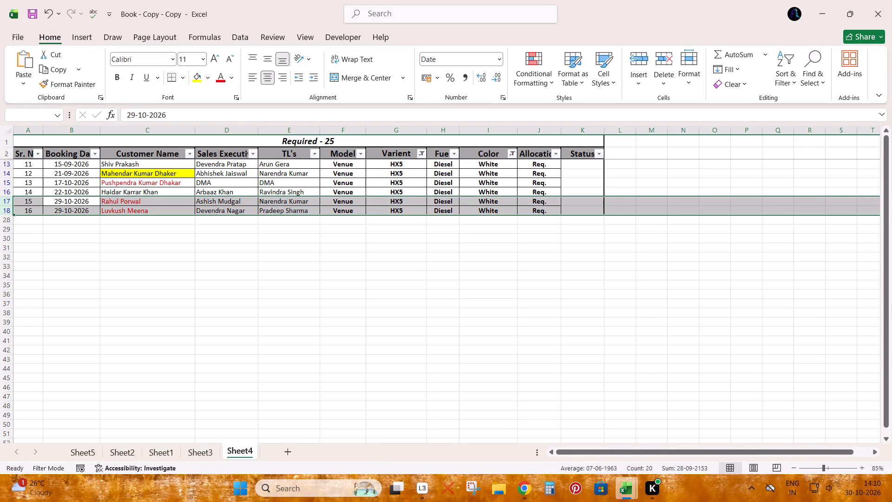
click(891, 0)
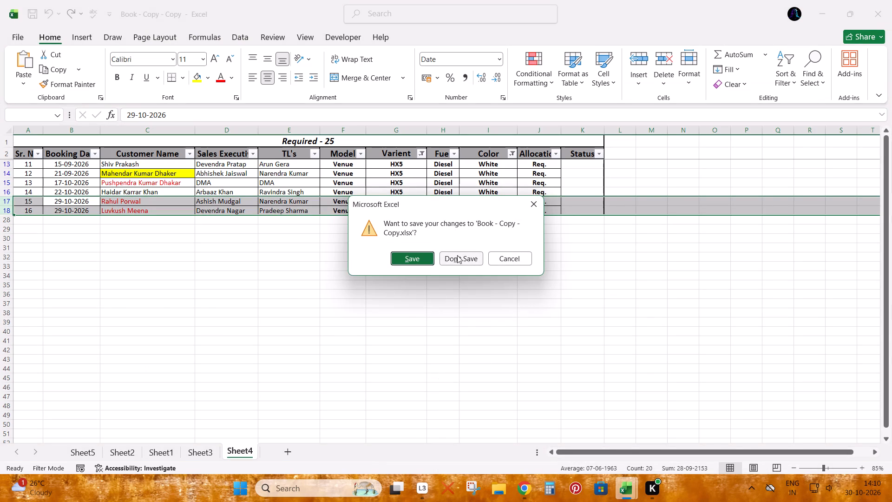
click(457, 255)
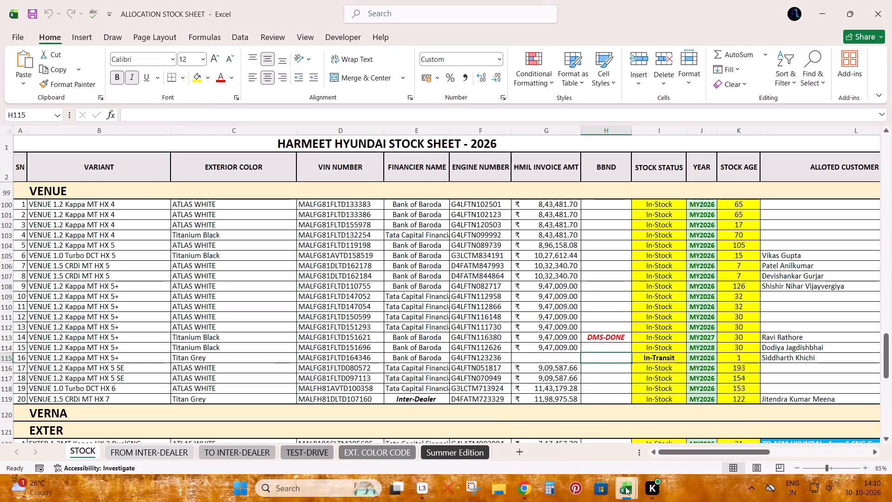
Switch to the BOOKING LIST workbook and examine the newest bookings at the end of the TOTAL BOOKING sheet.
click(625, 487)
click(551, 429)
key(ctrl+Left)
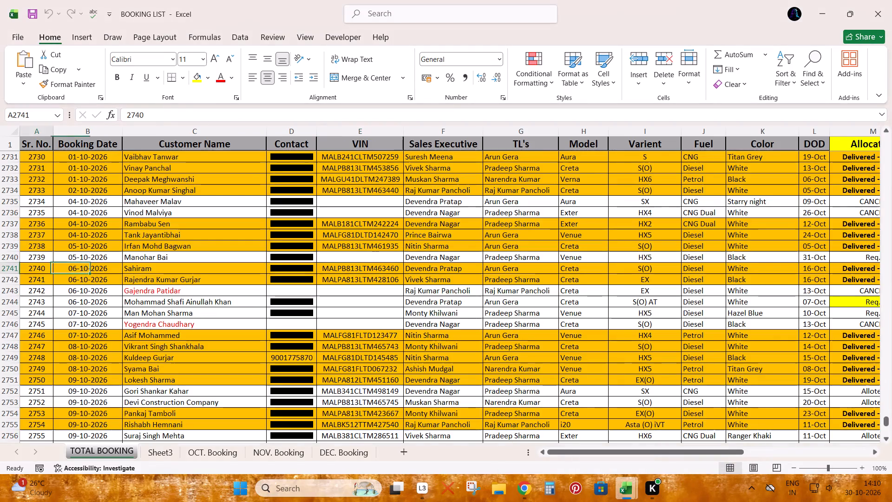
key(ctrl+Down)
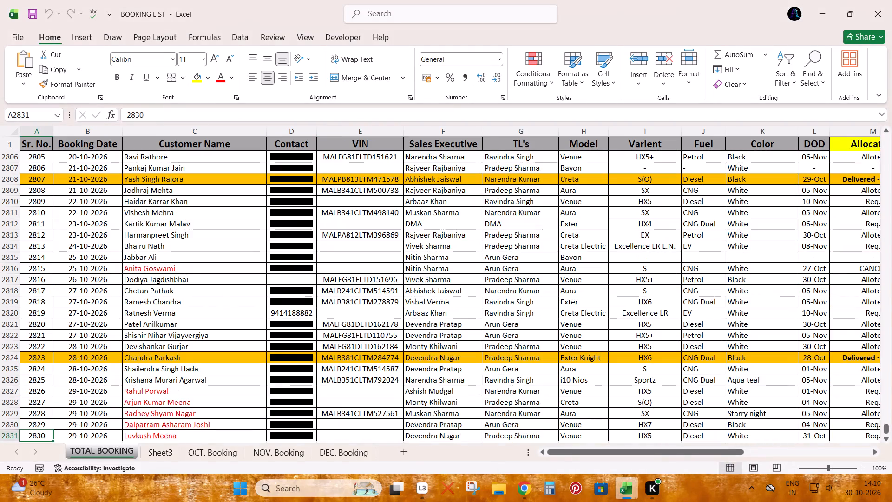
scroll(320, 293, down, 3)
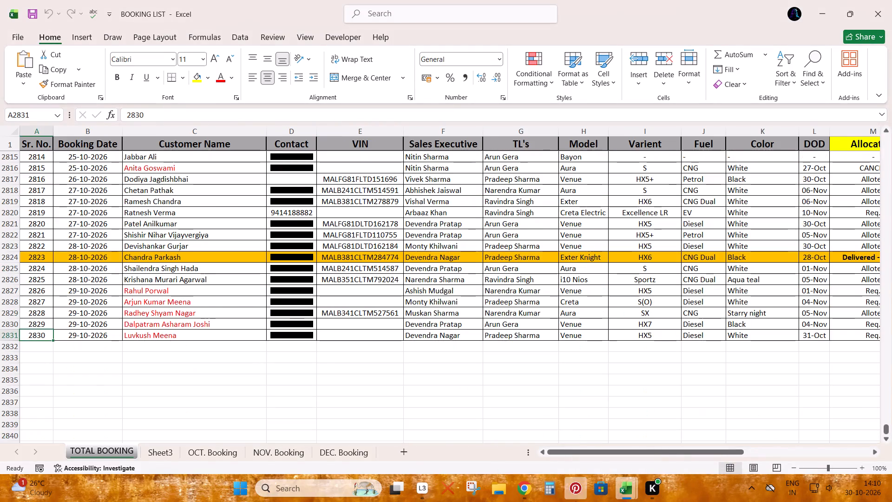
Switch back to the STOCK sheet of the ALLOCATION STOCK SHEET workbook.
click(690, 430)
click(618, 487)
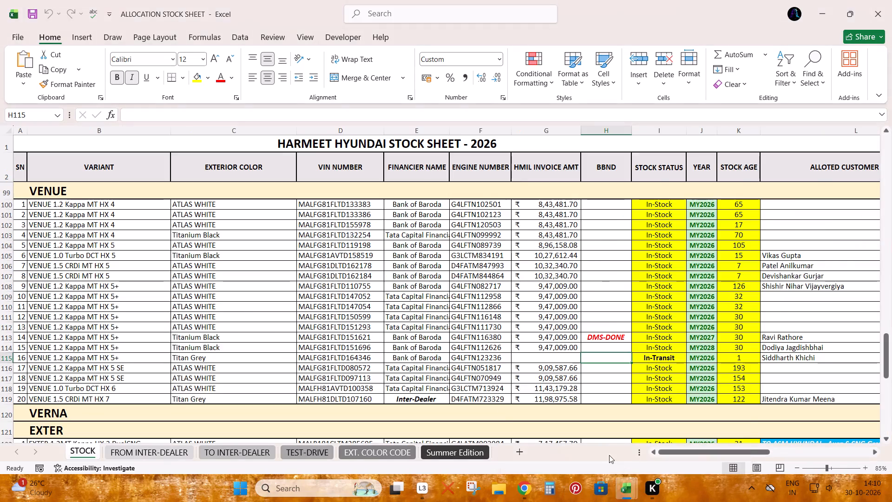
Switch to the BOOKING LIST workbook to view the newest bookings on the TOTAL BOOKING sheet.
click(575, 430)
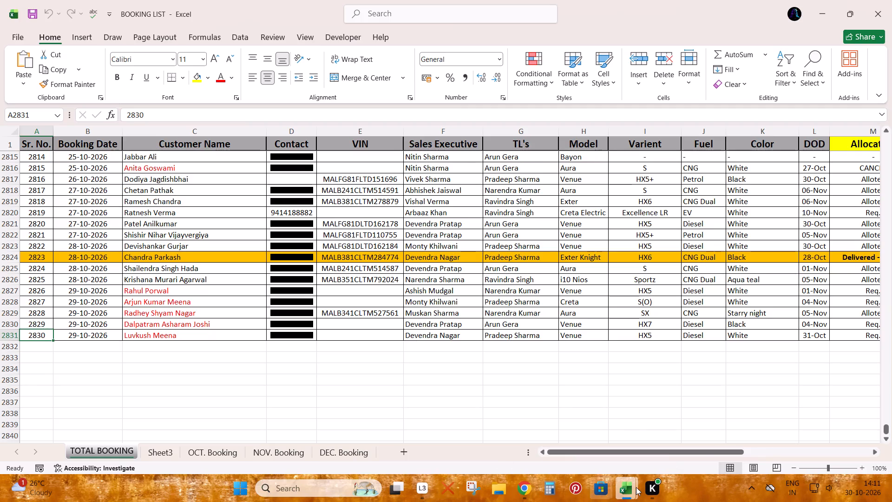
Open the Book111 workbook from the desktop.
click(891, 501)
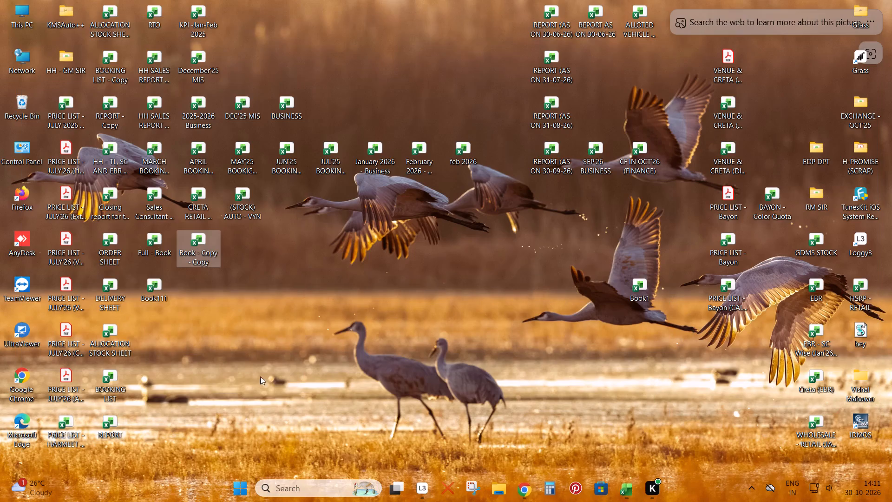
double_click(152, 278)
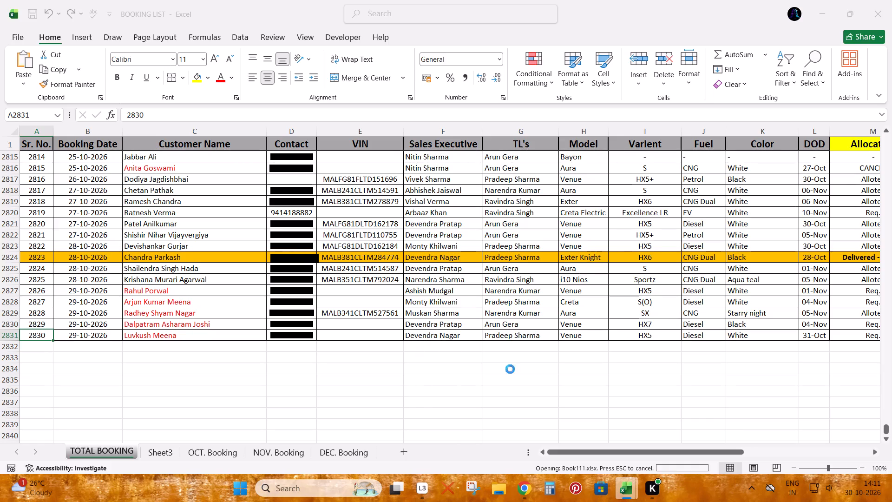
Switch to GDMS in Chrome and search the dealer order status with order dates starting from 29/10/2026.
click(525, 495)
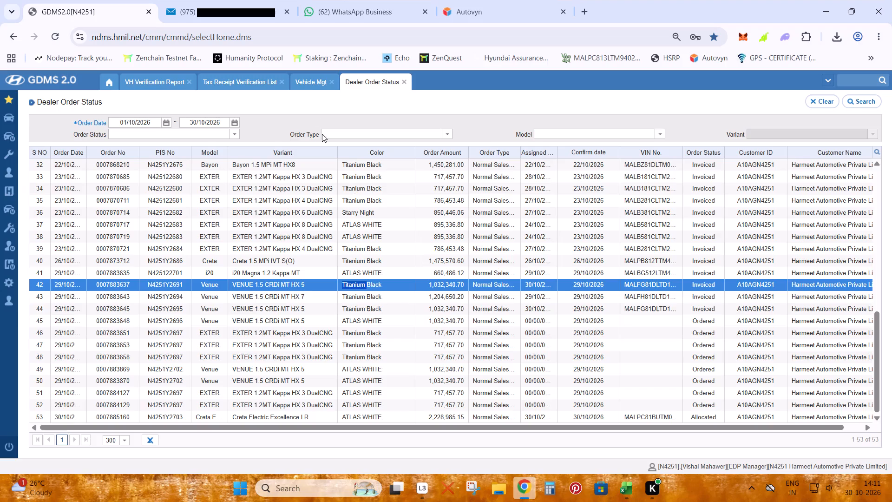
click(167, 123)
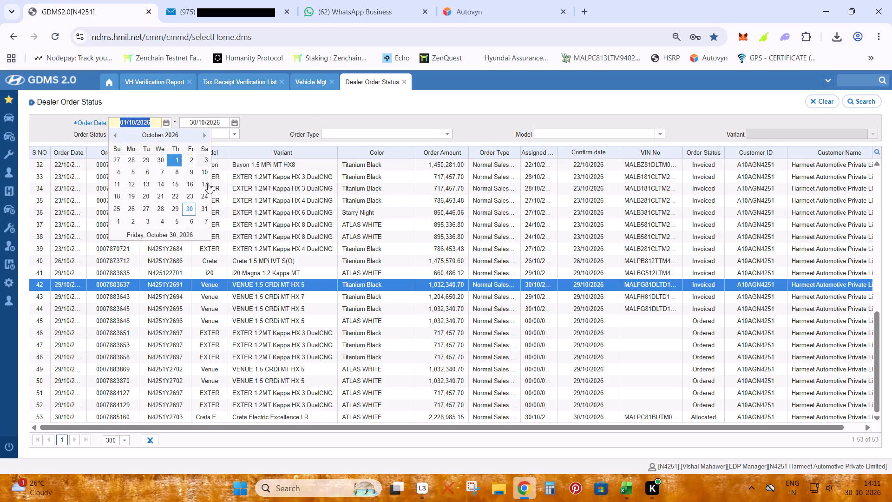
click(176, 208)
click(845, 109)
click(853, 102)
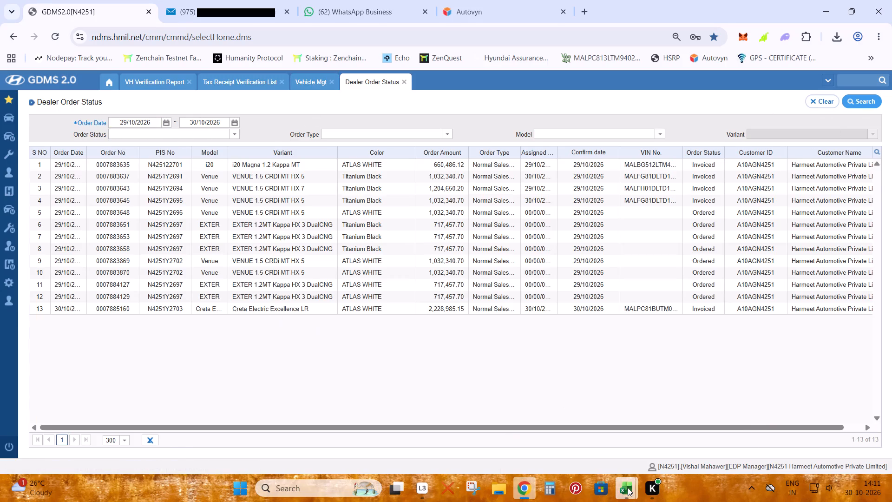
Return to the desktop and open the Book - Copy - Copy workbook.
click(891, 501)
click(891, 499)
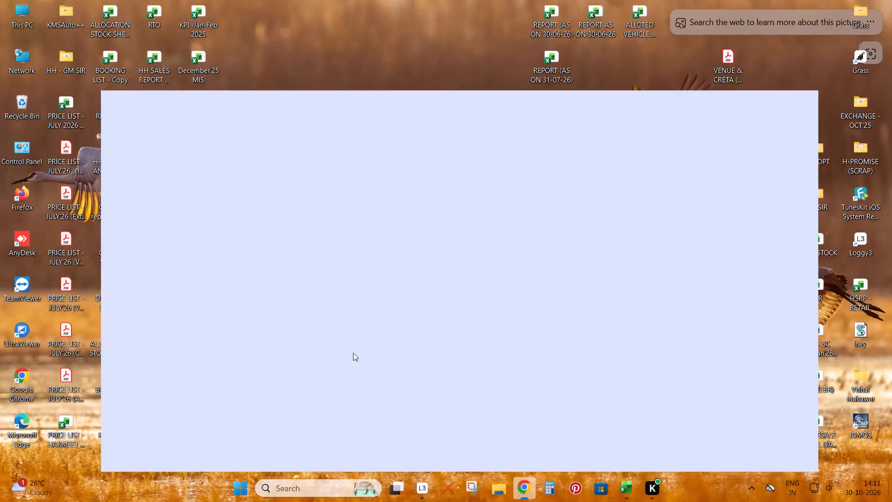
click(891, 501)
double_click(197, 248)
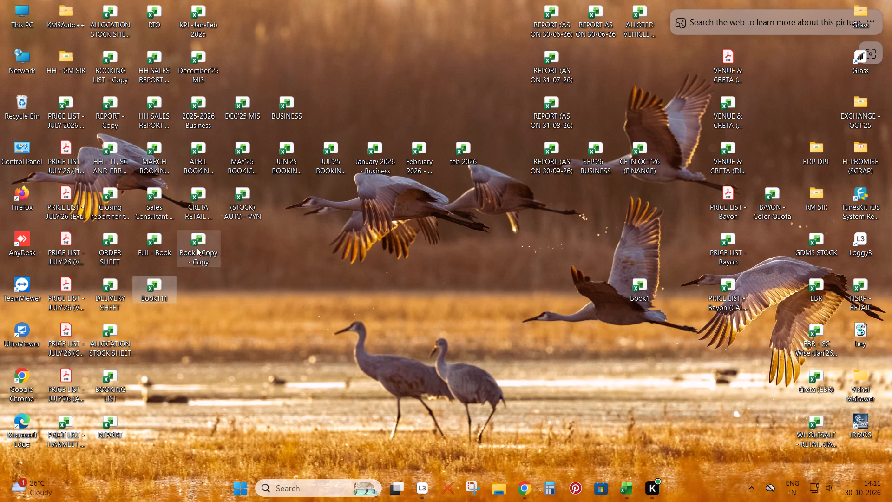
Add a filter to the CRETA heading row of the free stock list on Sheet3.
scroll(254, 302, up, 4)
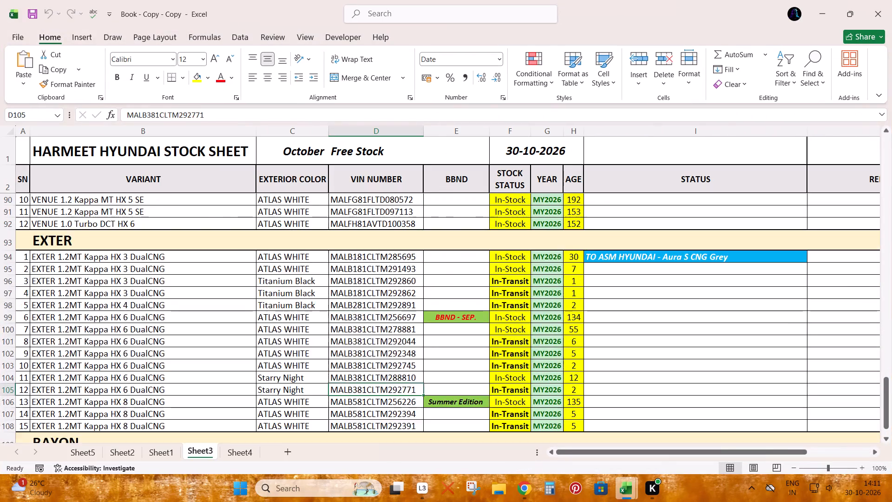
scroll(253, 296, up, 5)
scroll(141, 219, up, 5)
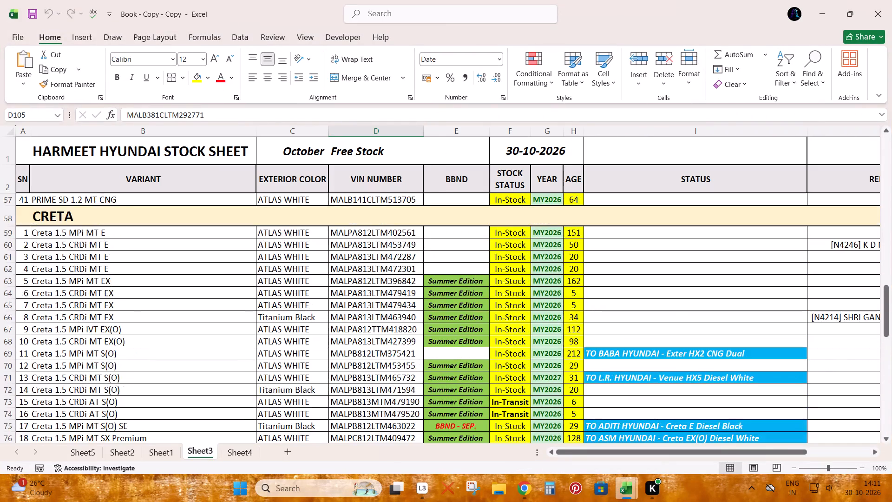
scroll(121, 188, up, 2)
scroll(111, 232, down, 1)
click(106, 215)
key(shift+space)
key(ctrl+shift+l)
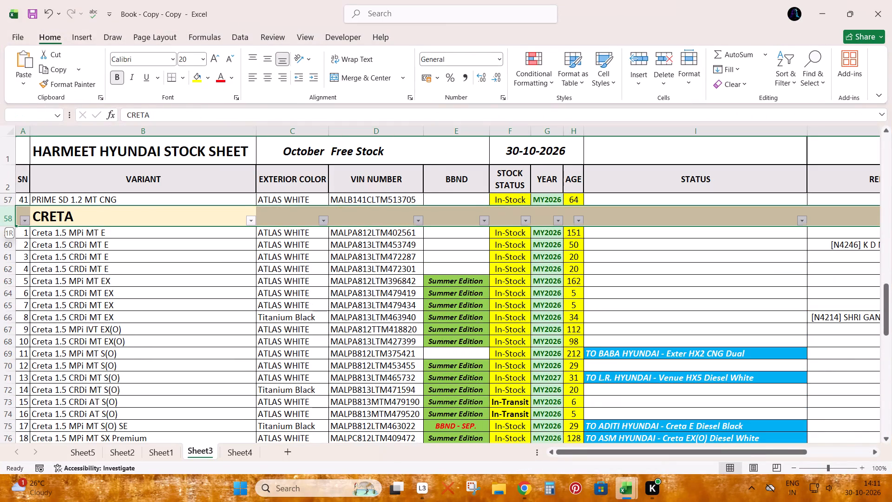
Filter the variant column below the CRETA heading by "crdi".
key(alt+Down)
key(Down)
key(Down)
key(Down)
key(Down)
key(Down)
key(Down)
key(Down)
key(Down)
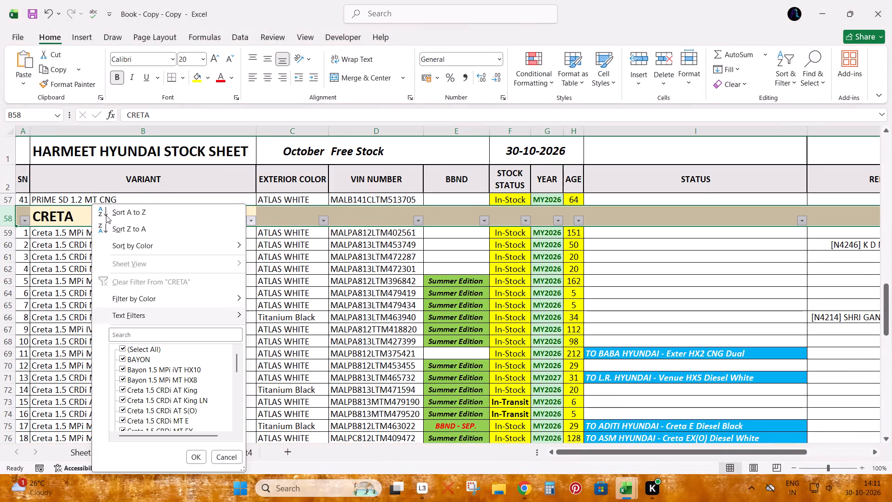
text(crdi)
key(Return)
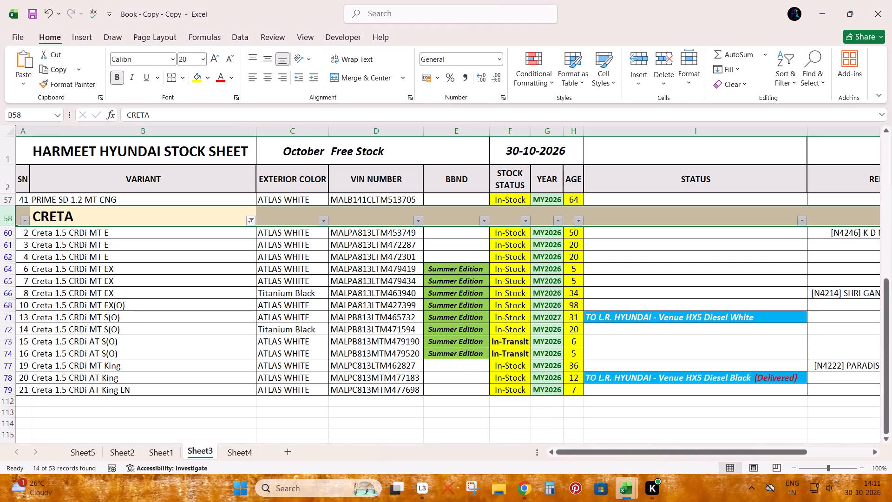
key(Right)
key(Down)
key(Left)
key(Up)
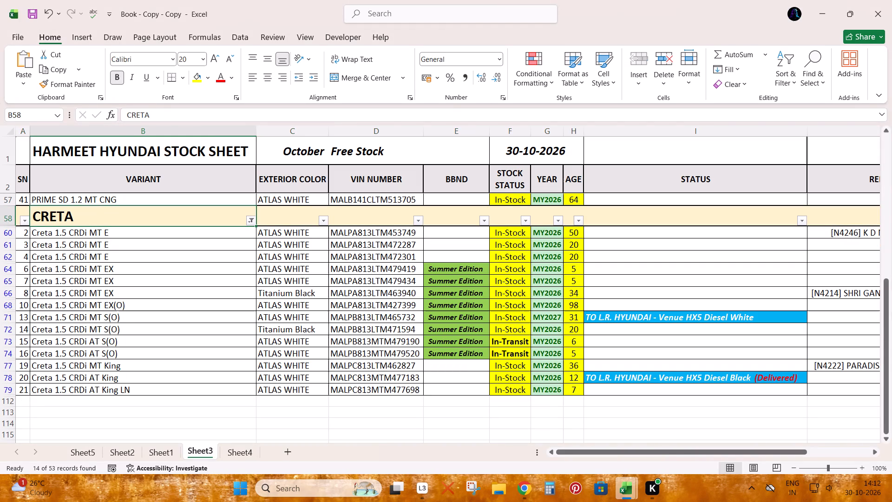
Hide rows 3 to 57, from the Grand i10 NIOS heading down to the row above the CRETA heading.
scroll(382, 300, up, 1)
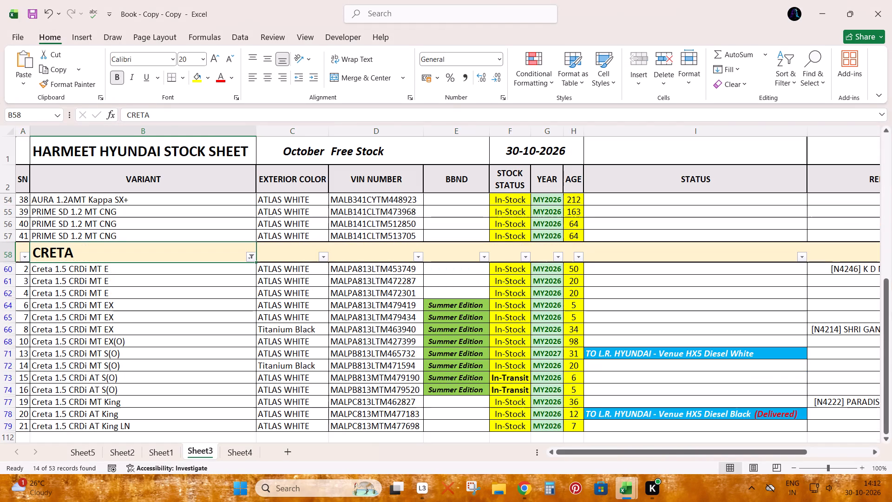
click(67, 234)
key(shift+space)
key(ctrl+shift+Up)
key(shift+Down)
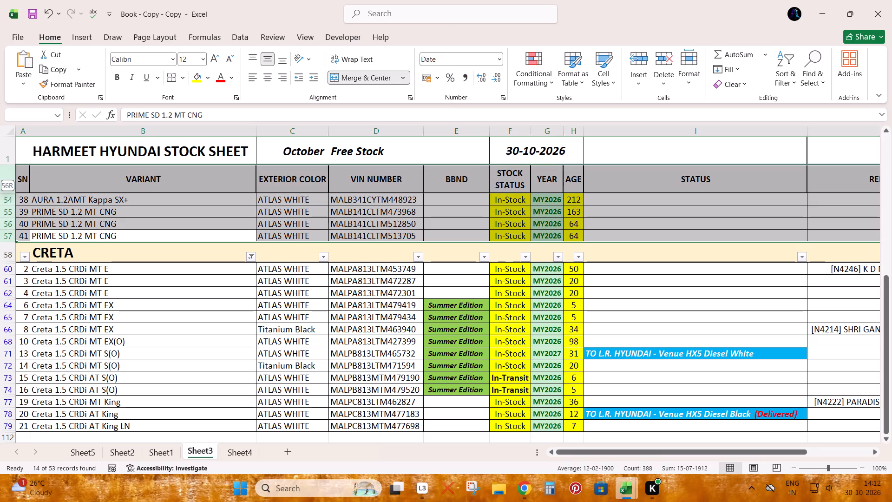
key(shift+Down)
right_click(3, 231)
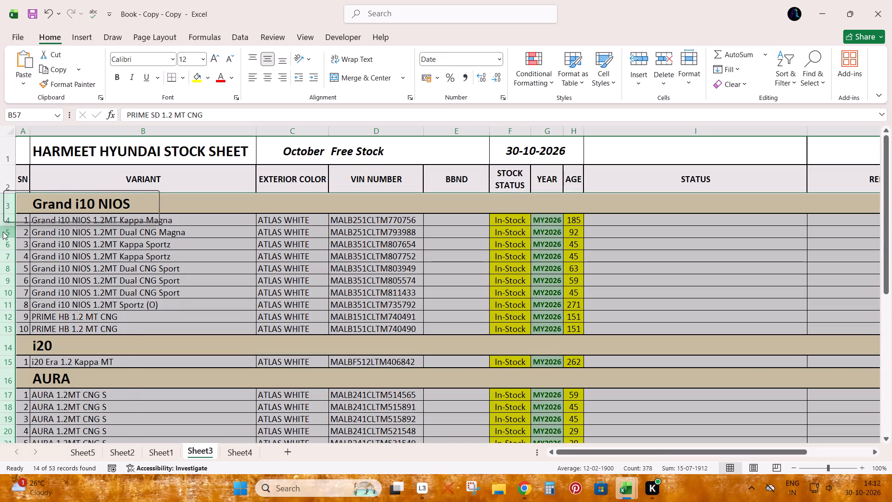
click(48, 432)
click(298, 295)
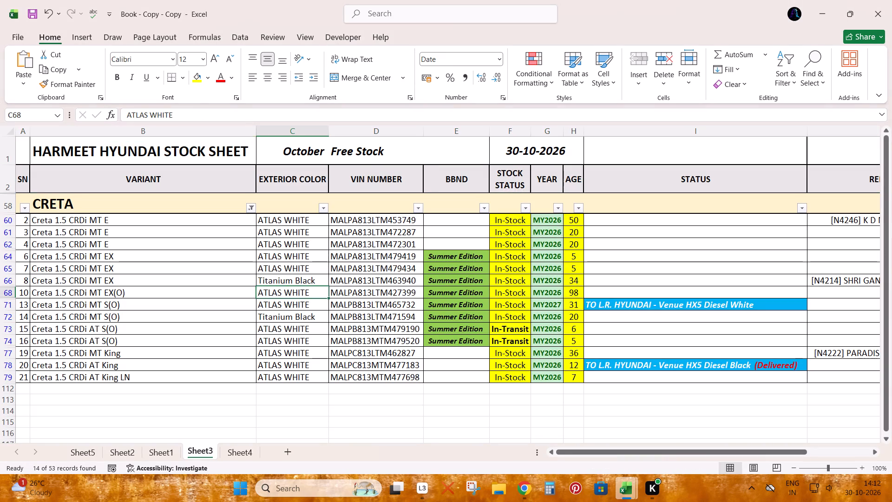
Hide the VIN NUMBER column of the filtered Creta list.
scroll(417, 247, up, 5)
click(376, 126)
right_click(376, 126)
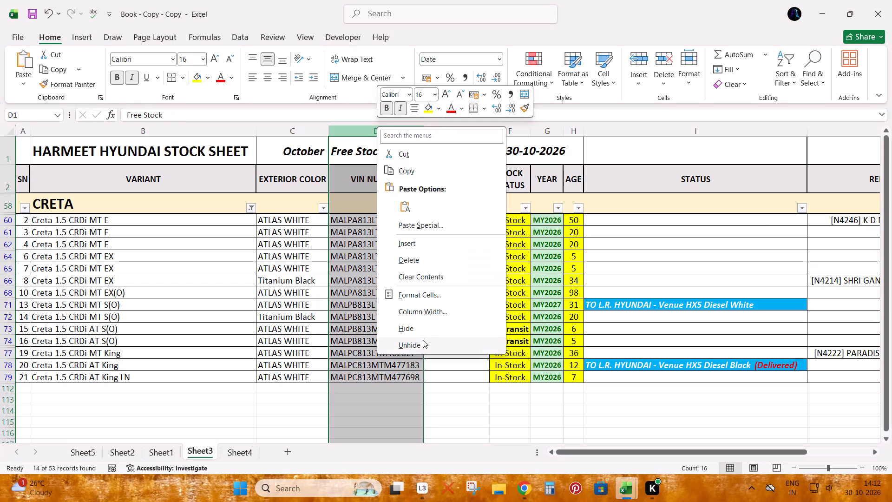
click(420, 325)
click(165, 288)
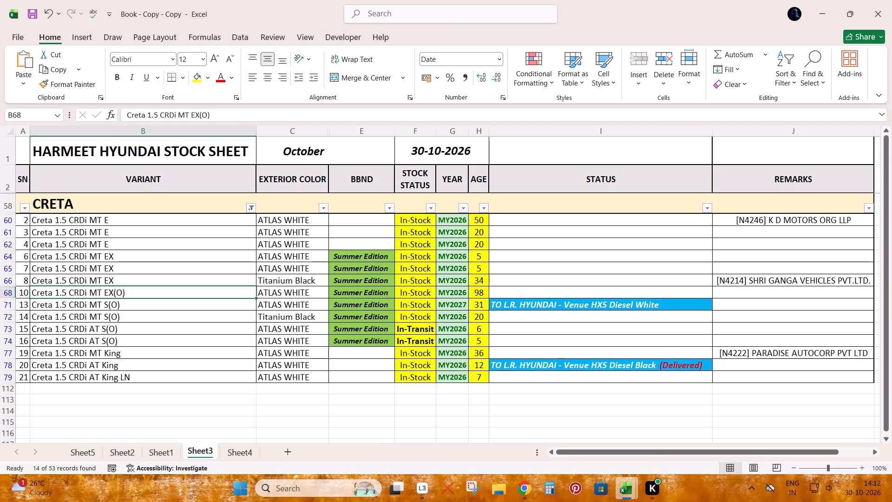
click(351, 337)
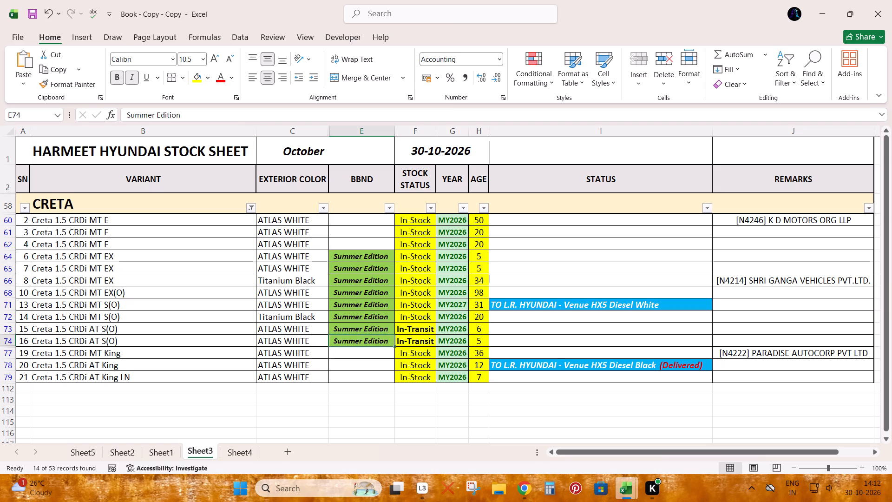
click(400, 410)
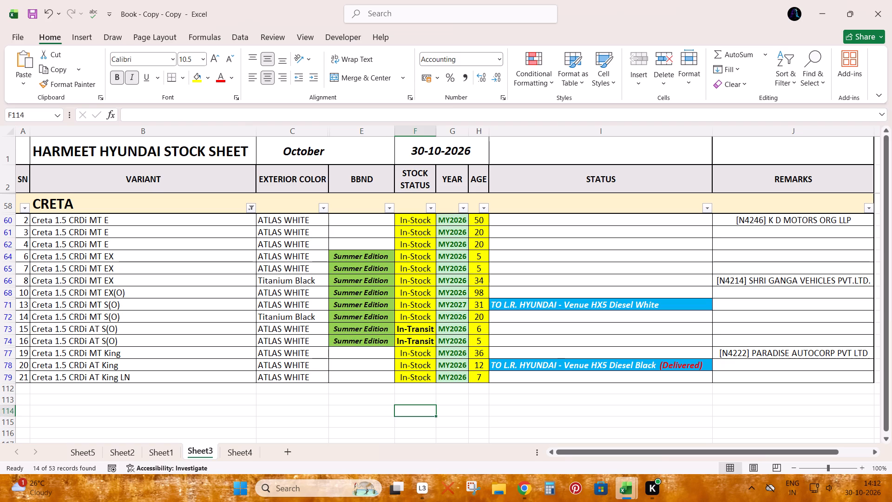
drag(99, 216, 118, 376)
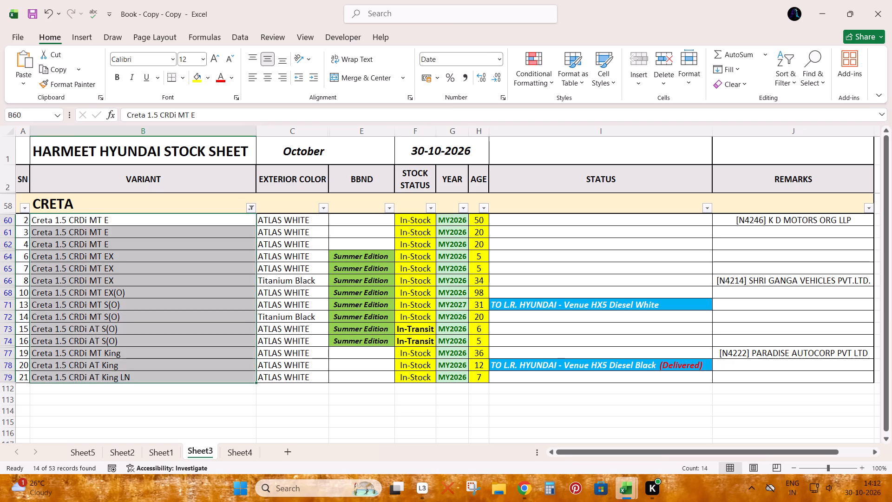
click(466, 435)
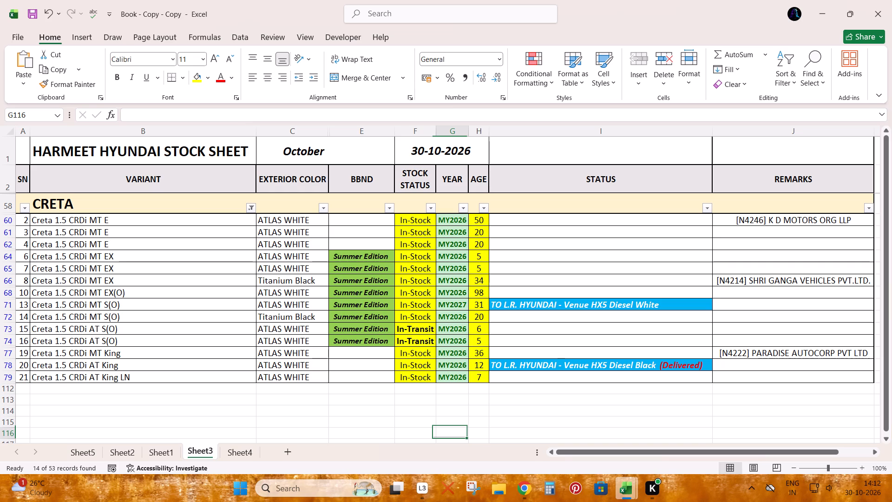
Clear the BBND header text from the column that holds the Summer Edition labels.
click(373, 177)
key(Delete)
click(533, 337)
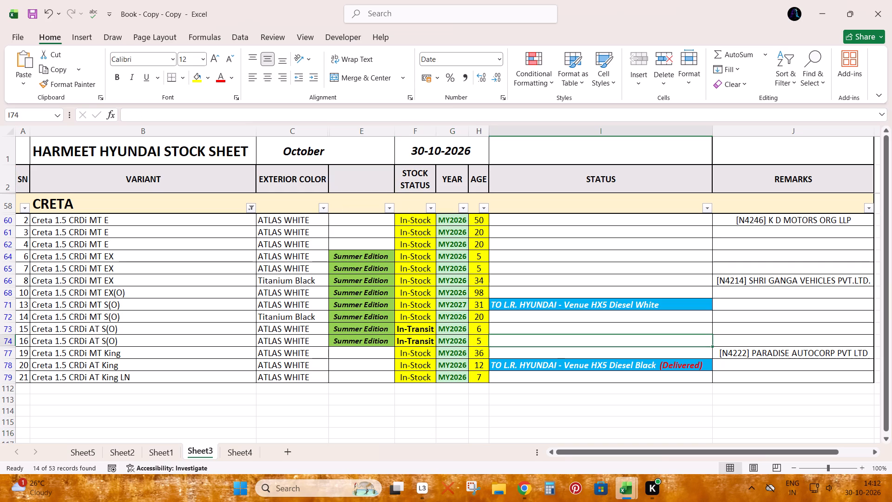
Copy the filtered Creta CRDi list from the VARIANT header through the STOCK STATUS column, down to the last row.
drag(174, 178, 415, 380)
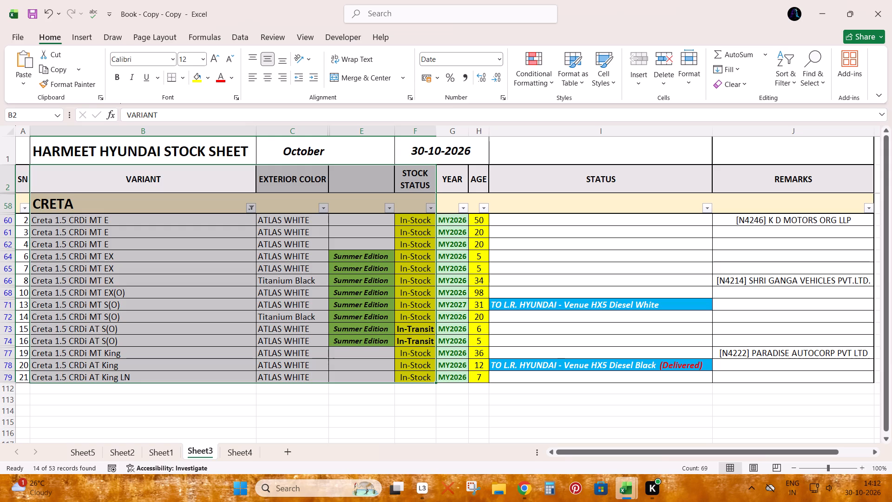
key(ctrl+c)
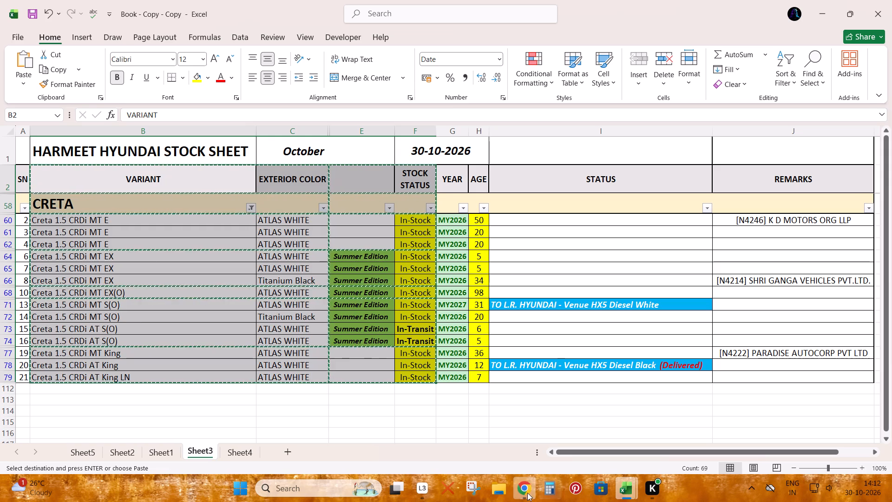
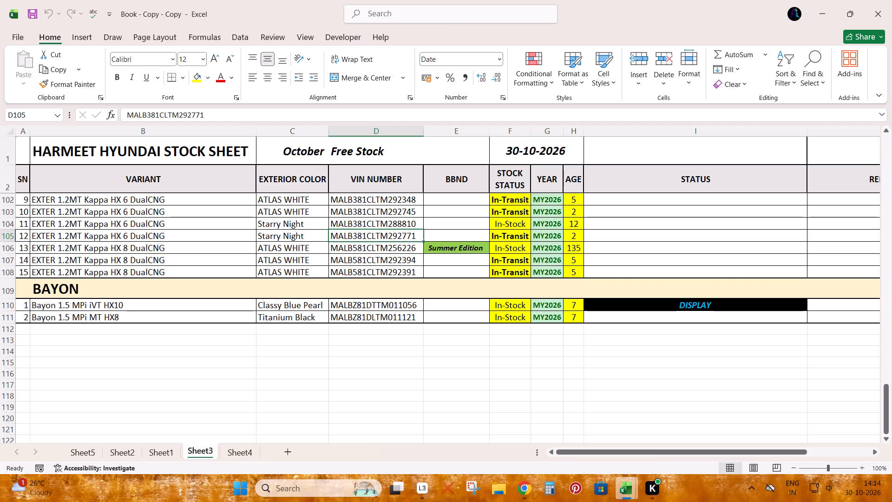
Copy the last customer's name from the Required list in Sheet4 and find that booking in the BOOKING LIST workbook.
click(236, 450)
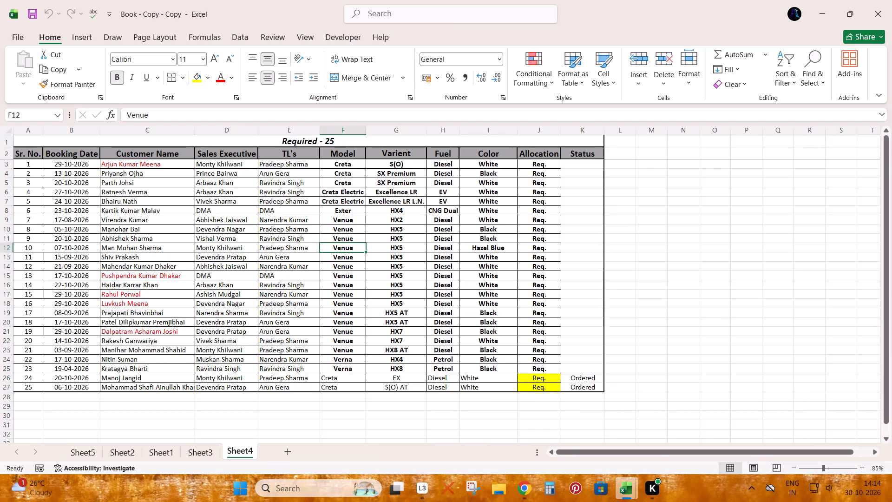
click(164, 389)
key(ctrl+c)
key(alt+Tab)
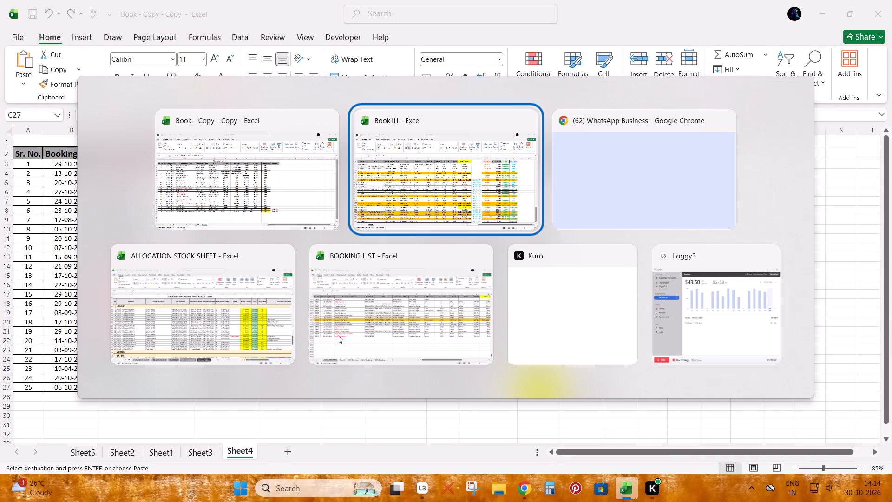
key(alt+Tab)
key(alt+Tab)
key(alt+Tab)
key(Right)
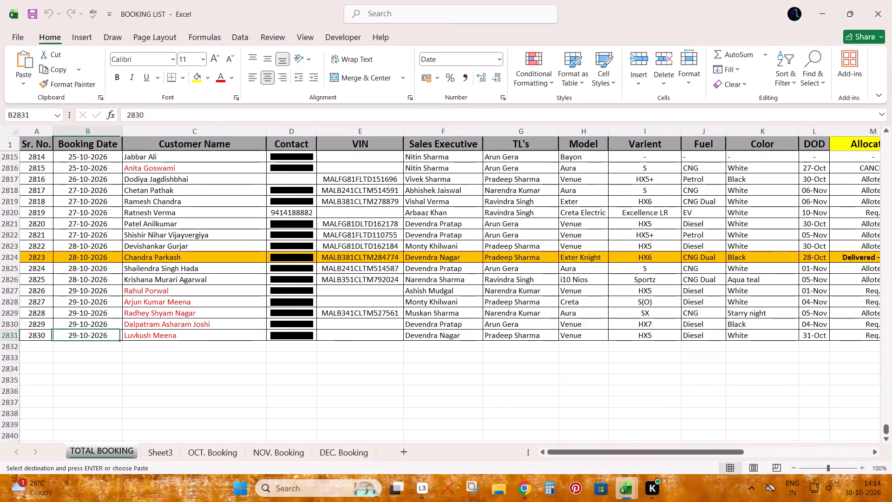
key(ctrl+f)
key(ctrl+v)
key(Return)
key(Escape)
Set the found Creta S(O) AT booking's Allocation to CANCEL and its DOD to 30-10.
key(Right)
key(Right)
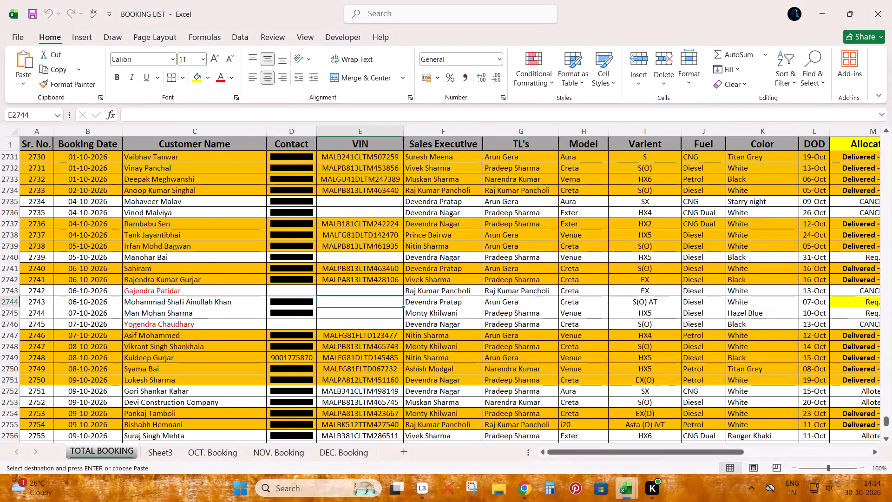
key(Right)
key(Right)
key(ctrl+Right)
key(c)
key(Left)
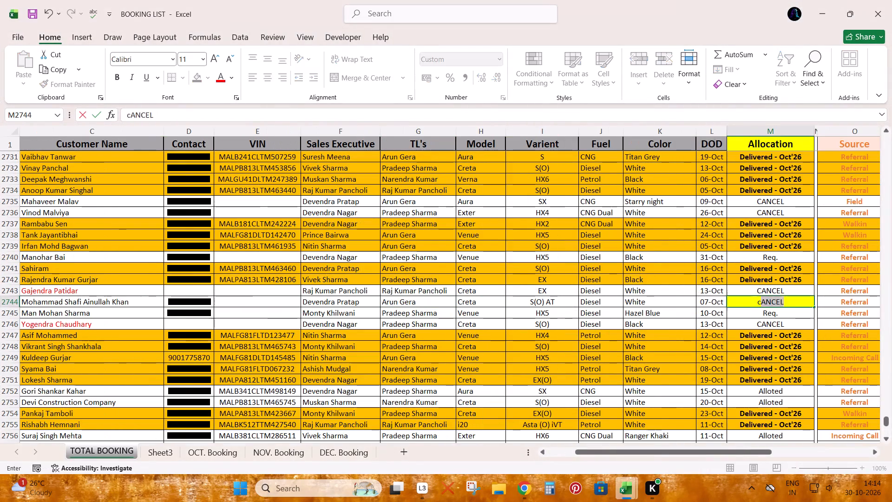
text(30-10)
key(Return)
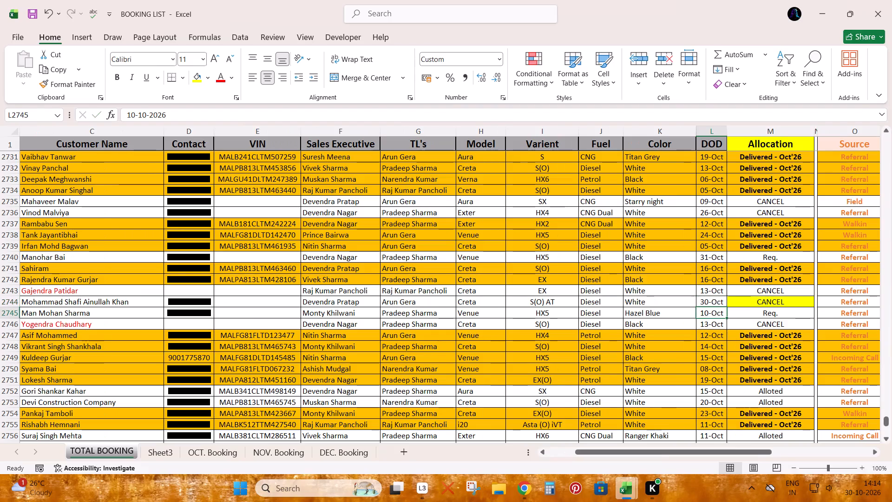
Fill the cancelled booking's Allocation cell from the cell above to drop its yellow highlight, and save the BOOKING LIST workbook.
key(Right)
key(Up)
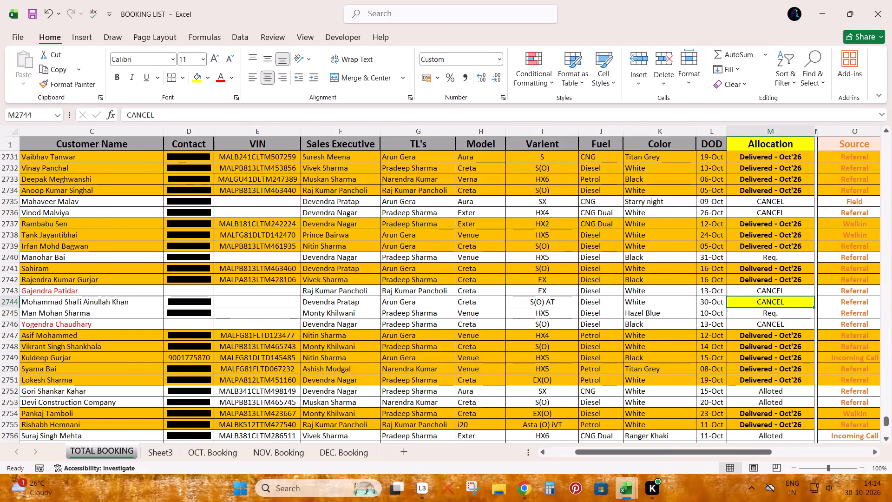
key(ctrl+d)
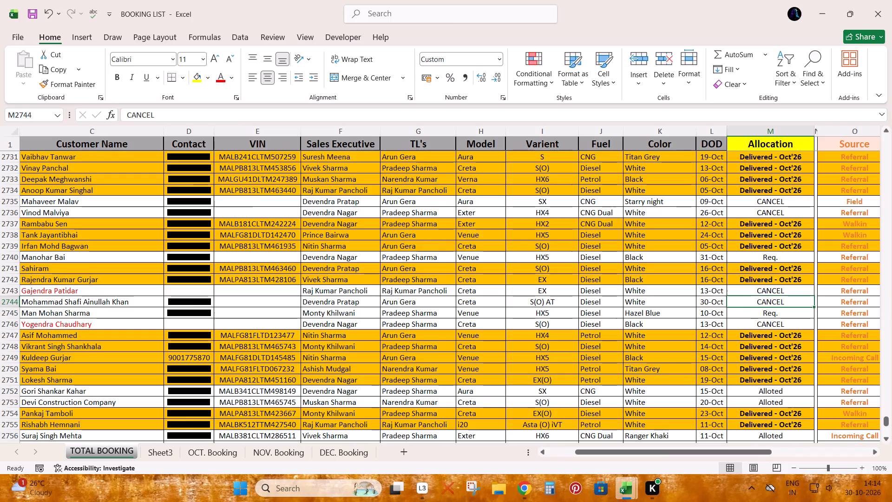
key(Left)
key(Right)
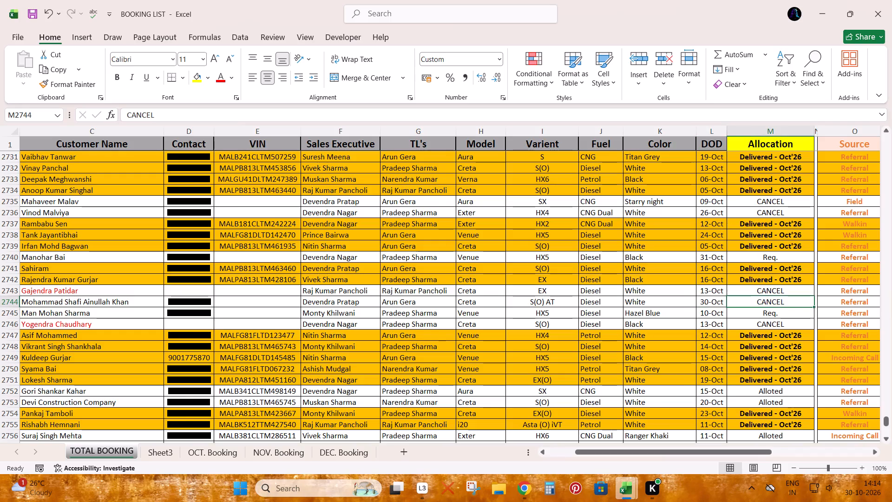
key(ctrl+Left)
key(ctrl+Left)
key(ctrl+Left)
key(ctrl+Left)
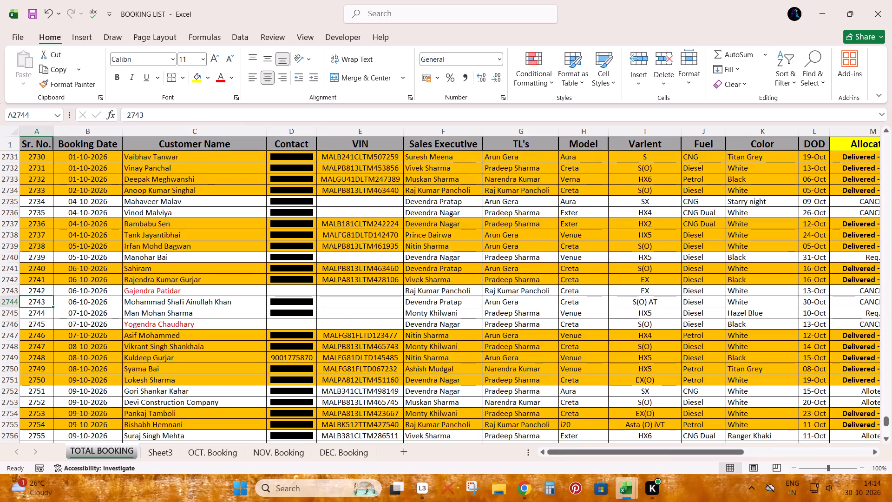
key(ctrl+s)
Open the ORDER SHEET workbook from the desktop.
key(alt+Tab)
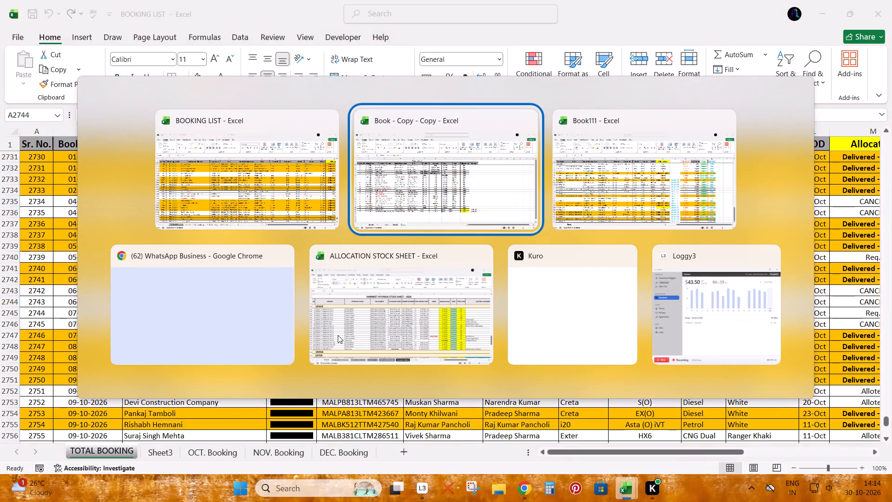
click(891, 501)
click(124, 263)
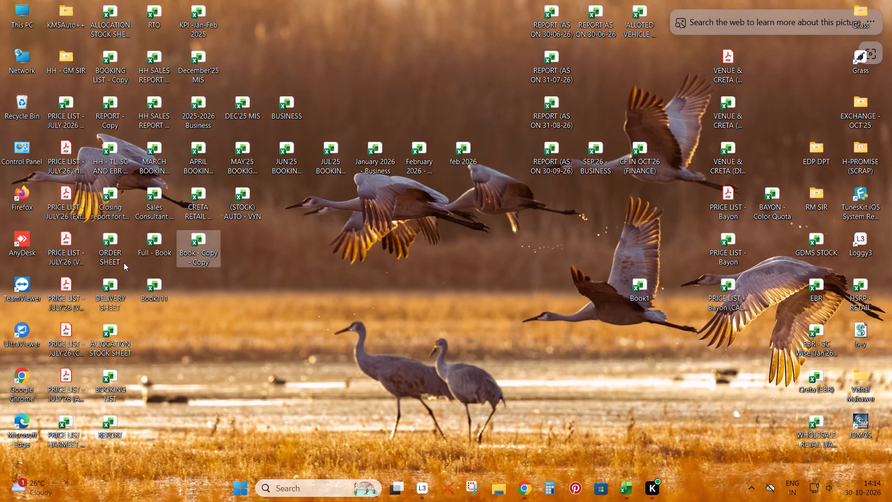
double_click(116, 251)
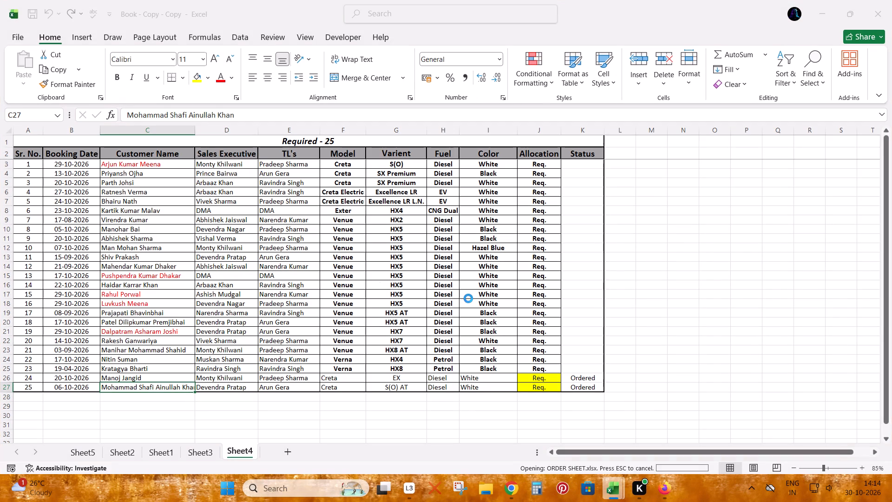
click(668, 482)
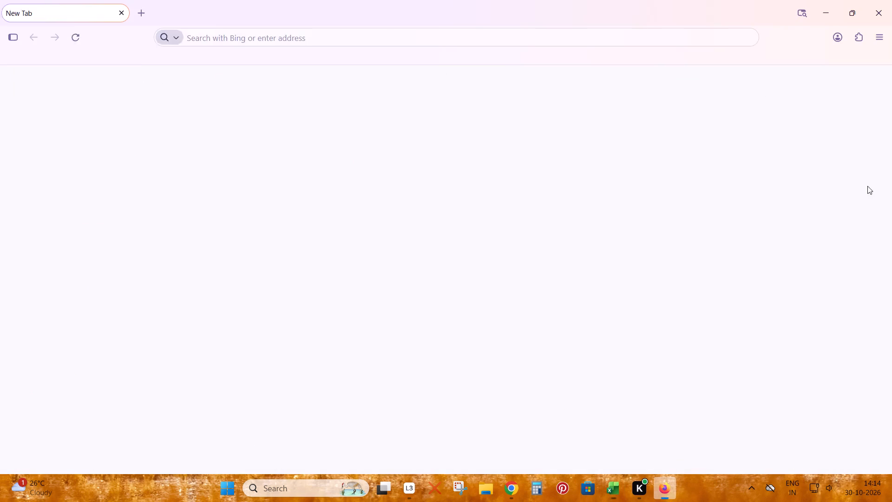
click(891, 0)
scroll(735, 298, up, 3)
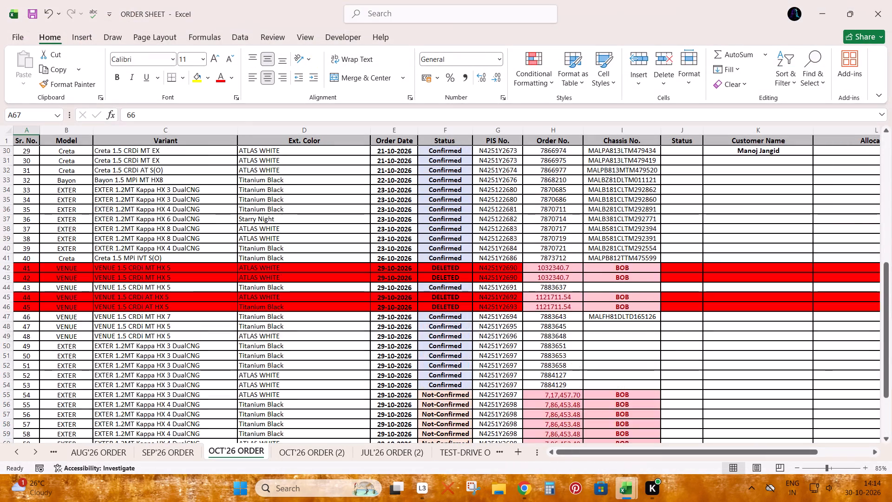
scroll(735, 297, up, 2)
click(750, 199)
key(Delete)
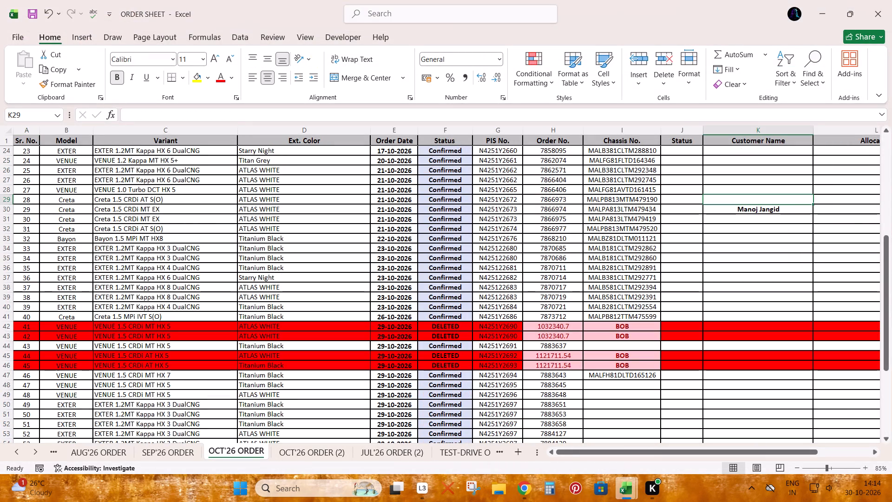
key(ctrl+z)
key(Delete)
key(Left)
key(ctrl+Left)
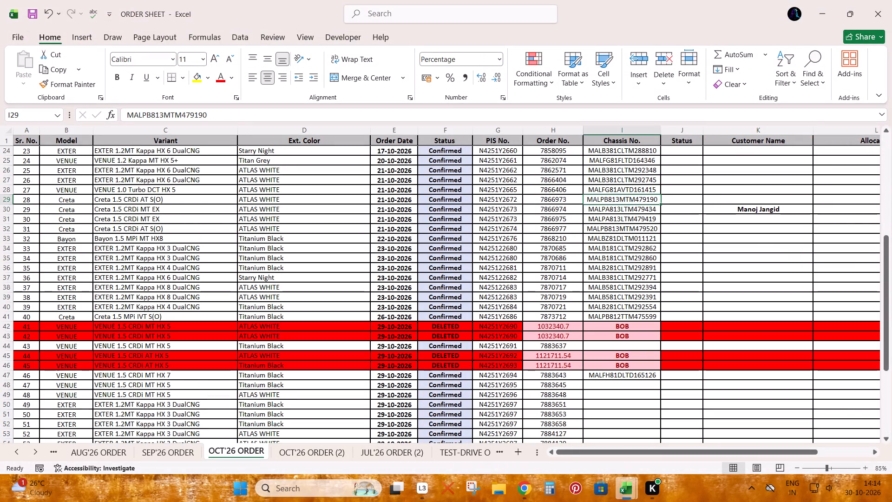
Go to the last order row, then save and close the ORDER SHEET workbook.
scroll(785, 233, up, 5)
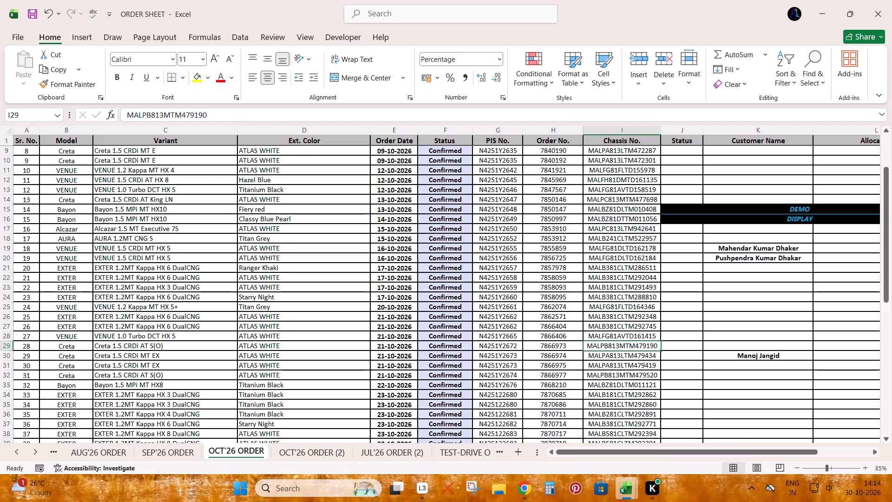
key(ctrl+Left)
key(ctrl+Down)
scroll(701, 284, down, 2)
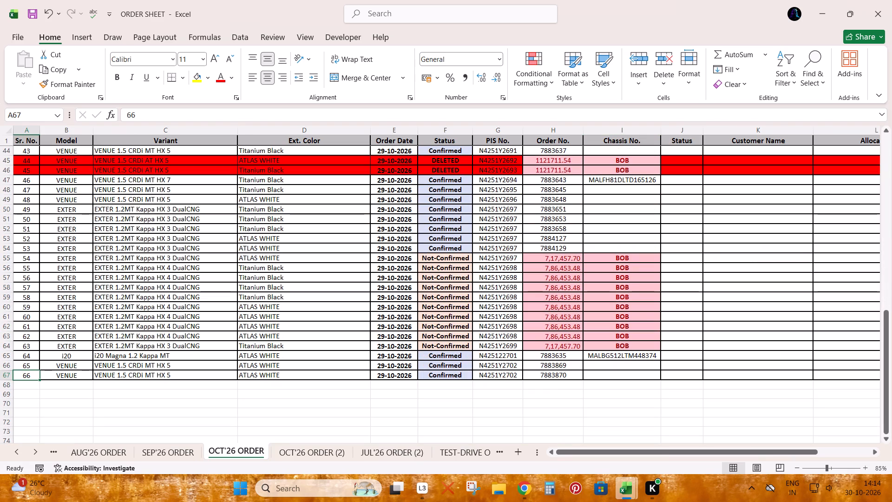
key(ctrl+s)
click(891, 0)
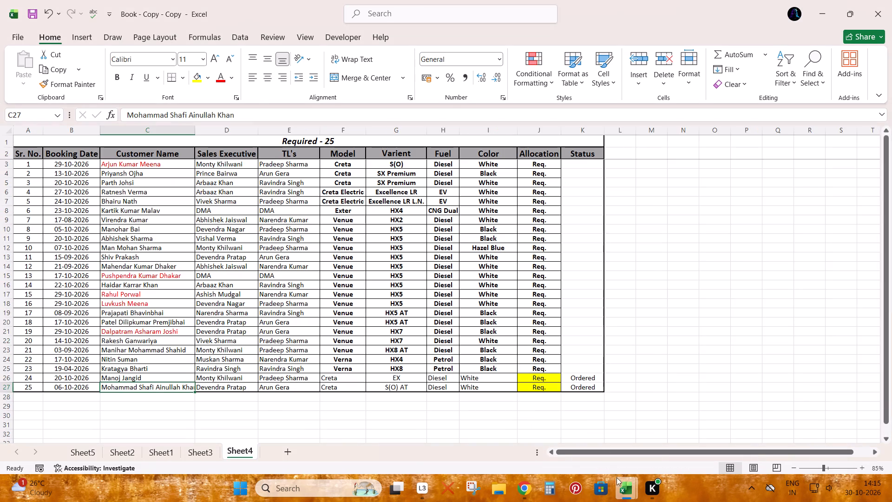
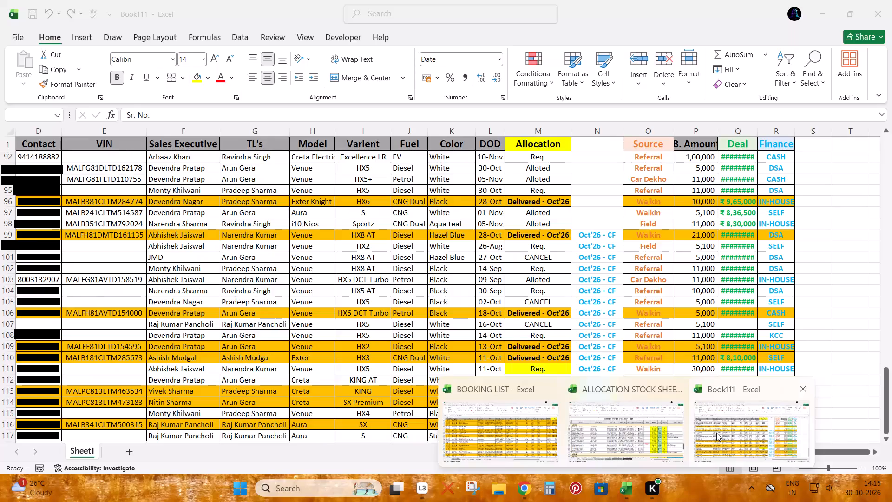
Switch to the BOOKING LIST workbook and copy the TOTAL BOOKING rows from Sr. No. 2729 to the last booking, columns Sr. No. through Finance.
click(468, 427)
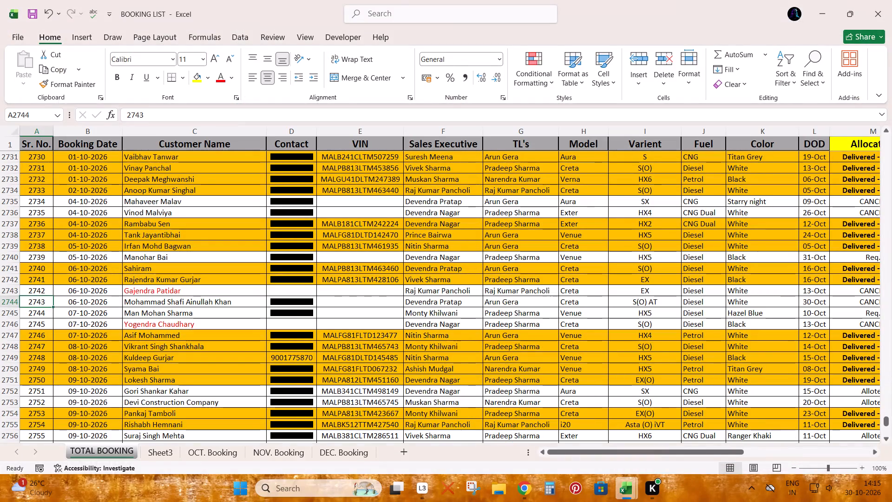
scroll(111, 302, down, 1)
scroll(111, 302, up, 5)
click(100, 289)
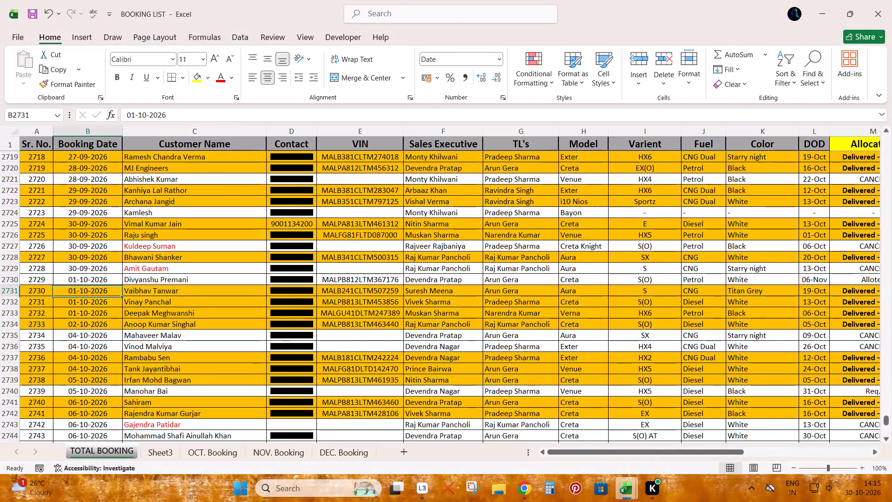
key(Up)
key(Left)
key(Left)
key(ctrl+shift+Right)
key(shift+Right)
key(shift+Right)
key(shift+Right)
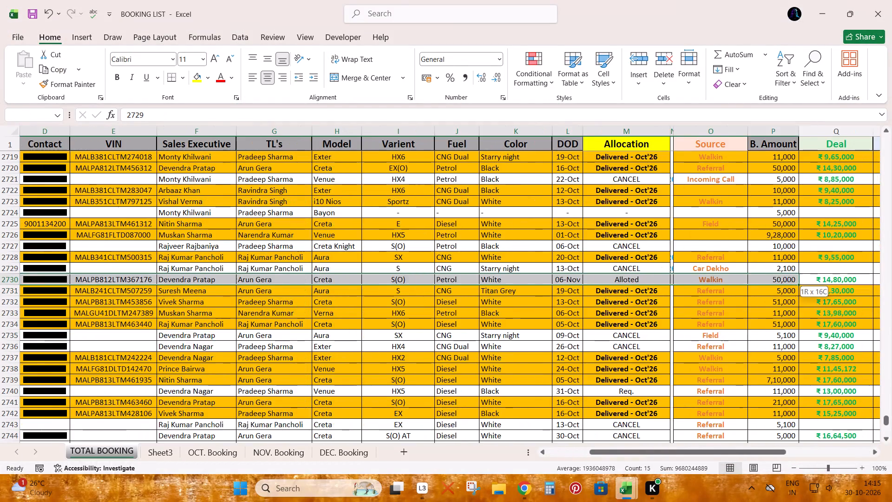
key(shift+Right)
key(shift+Right)
key(ctrl+shift+Down)
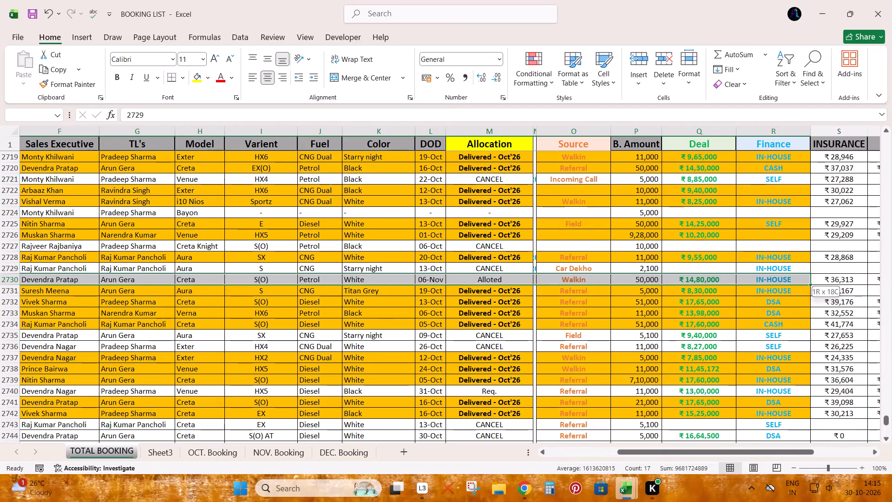
key(shift+Down)
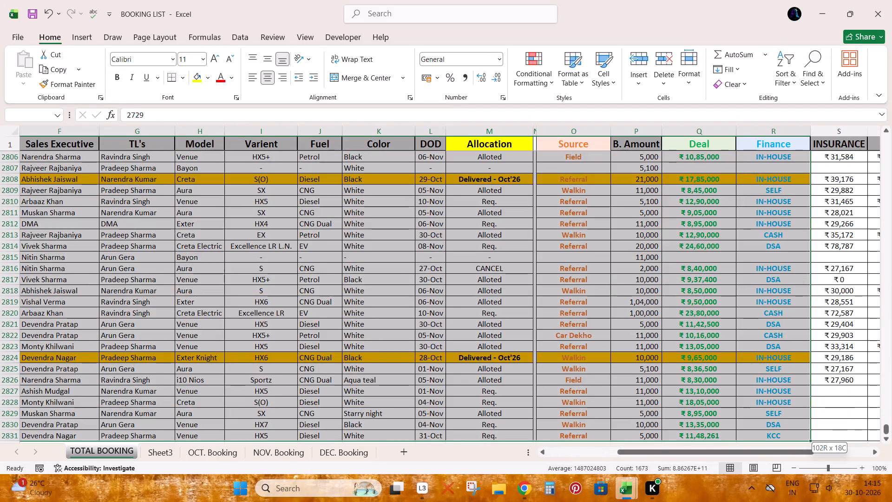
key(shift+Up)
key(ctrl+c)
Paste the copied October bookings over the existing list in Book111, starting at cell A2.
key(alt+Tab)
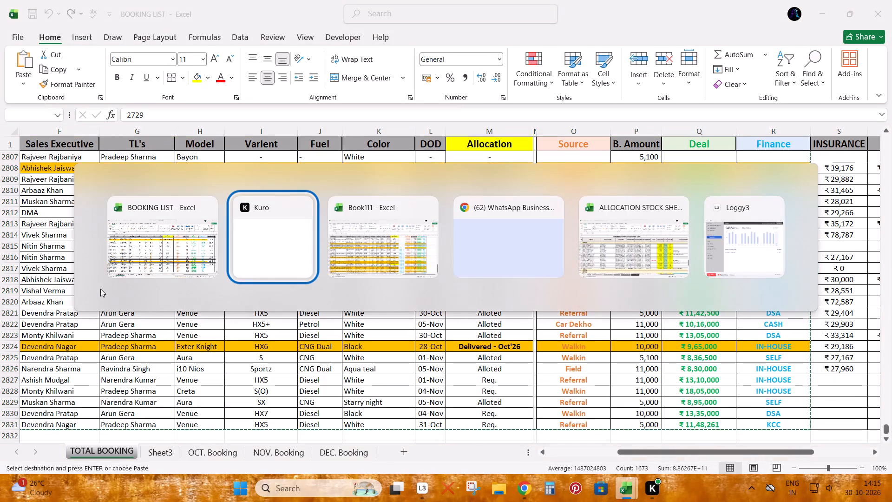
key(alt+Tab)
key(ctrl+Up)
key(ctrl+Left)
key(Down)
key(Up)
key(Down)
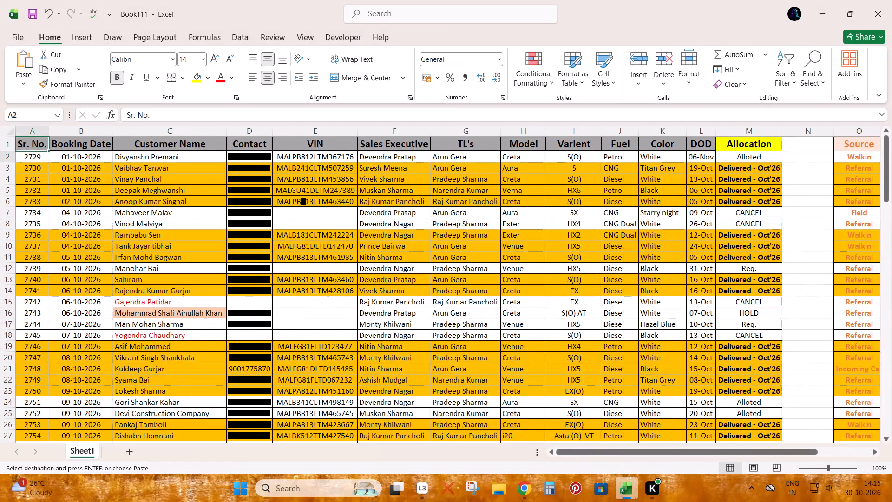
key(ctrl+v)
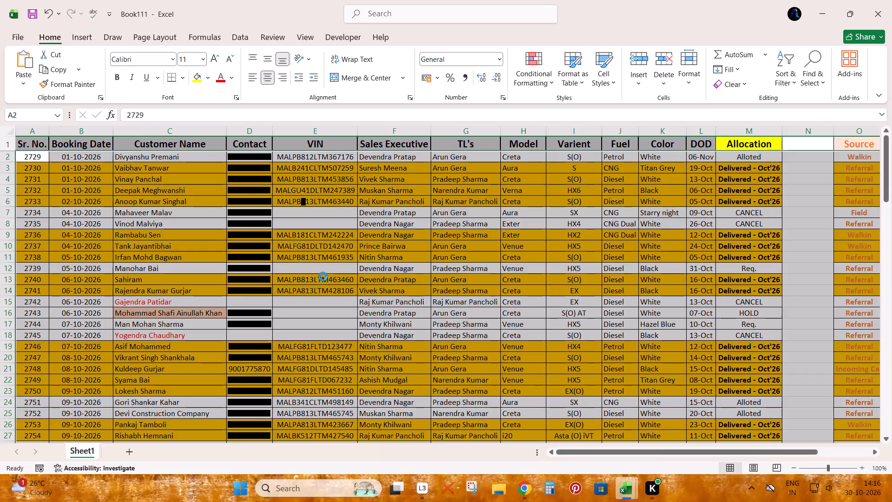
click(350, 260)
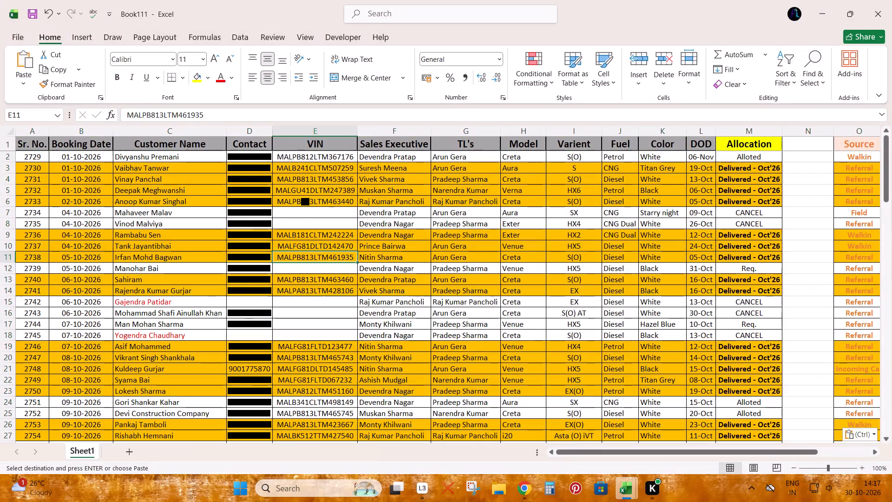
Review the pasted booking rows down to the end of the list and save Book111.
scroll(361, 244, down, 6)
scroll(360, 247, up, 1)
scroll(360, 247, down, 7)
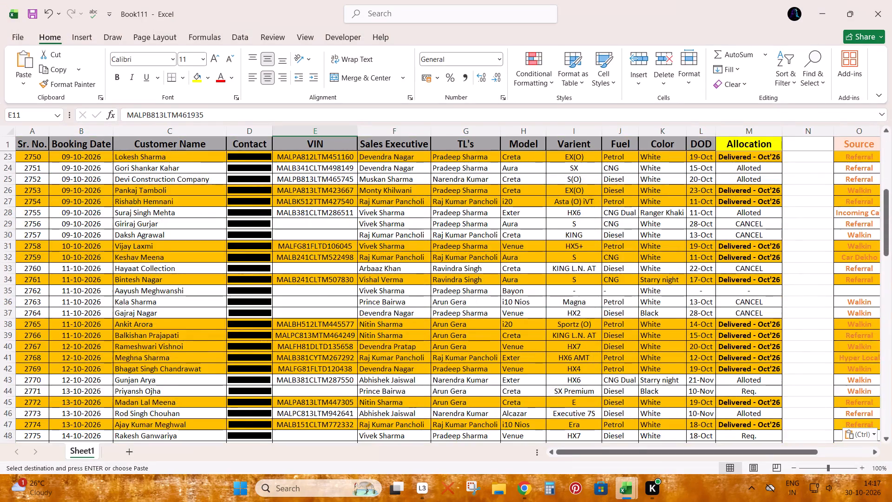
scroll(359, 255, down, 14)
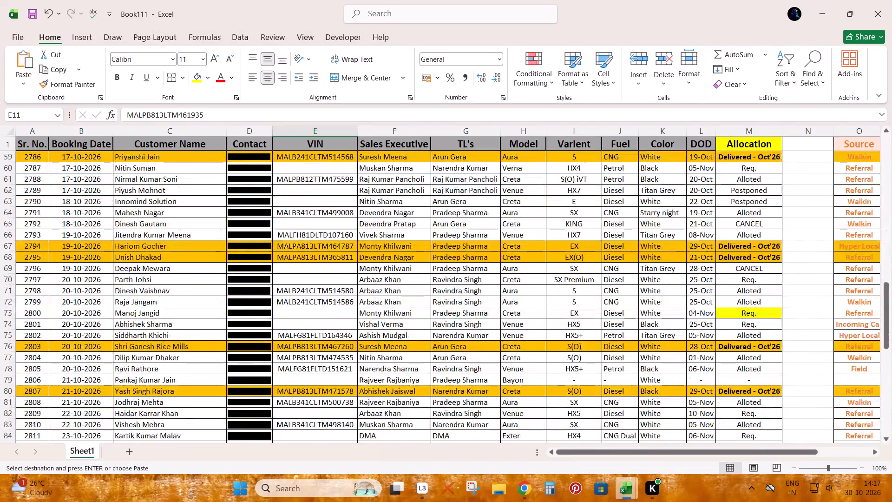
scroll(359, 255, down, 5)
key(ctrl+s)
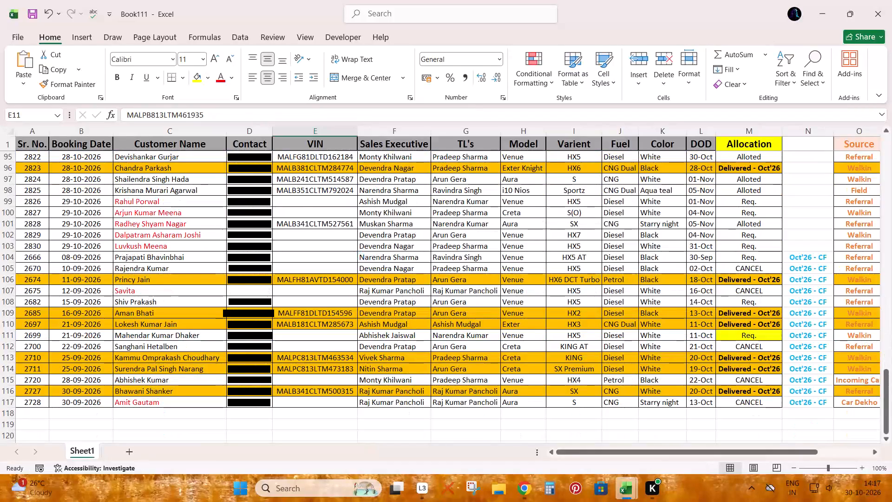
In BOOKING LIST, turn on header filters and filter the unnamed column N beside Allocation to show only Oct'26 - CF.
key(alt+Tab)
click(501, 145)
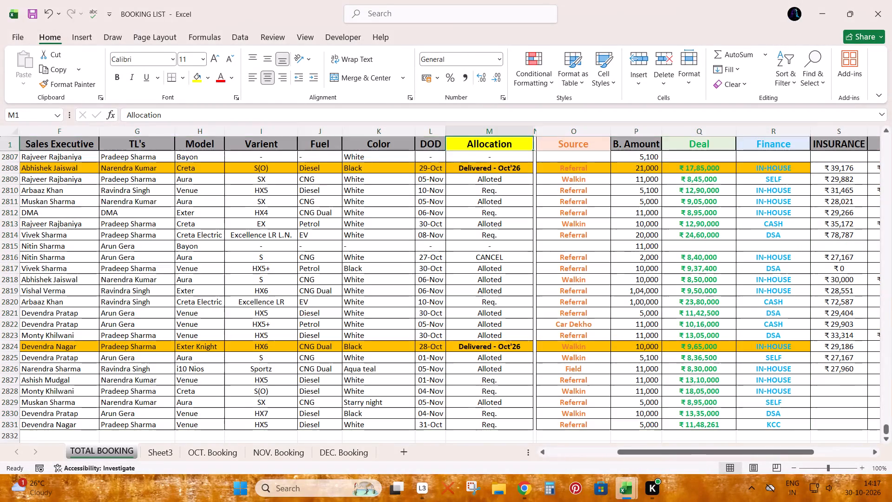
key(shift+space)
key(ctrl+shift+l)
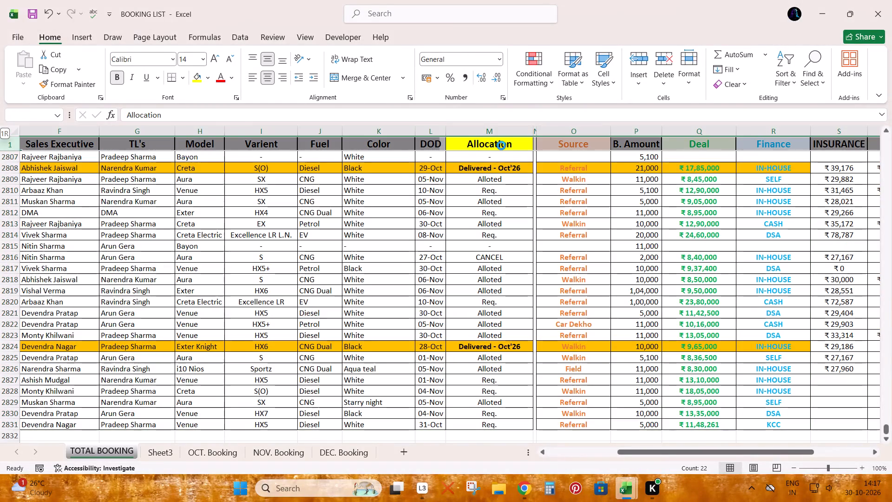
key(Right)
key(alt+Down)
key(Down)
key(Down)
key(Down)
key(Down)
key(Down)
key(Down)
key(Down)
key(Down)
key(Down)
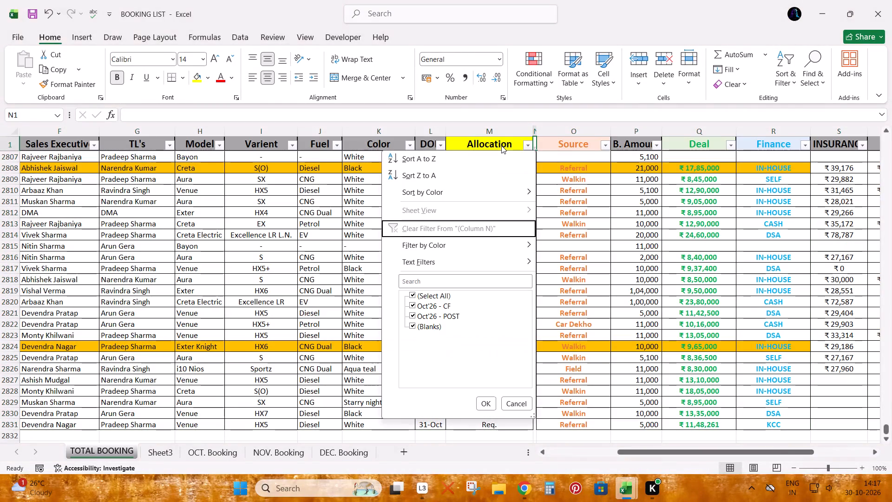
key(space)
key(Down)
key(space)
key(Return)
key(Down)
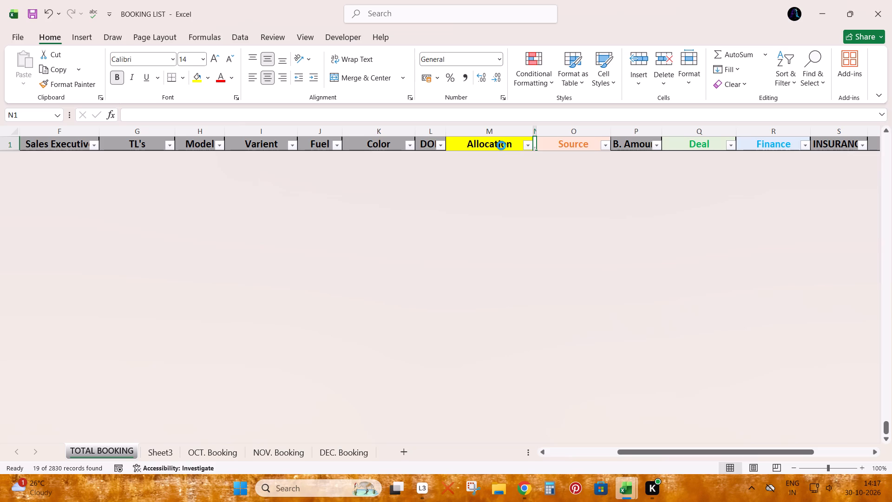
key(Down)
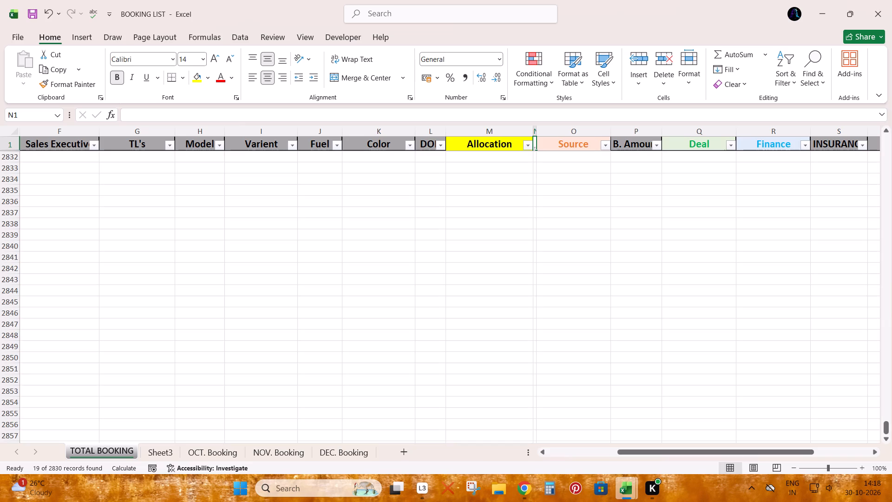
key(Down)
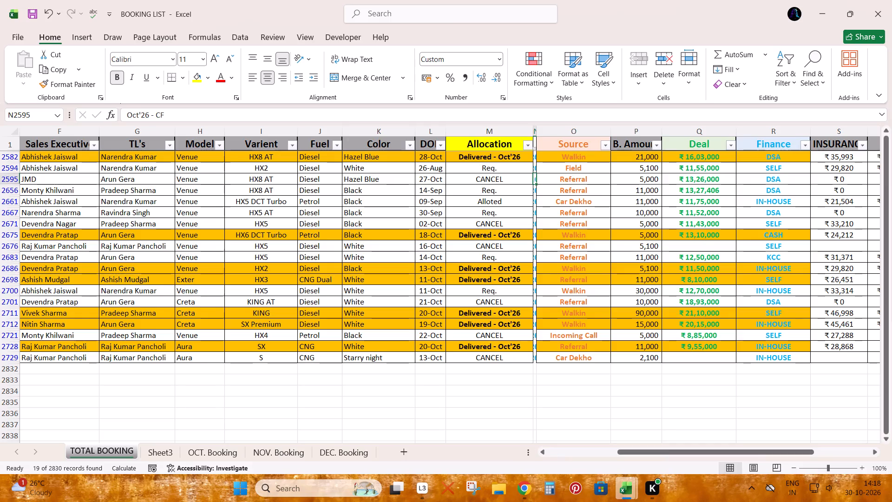
Copy all the filtered Oct'26 - CF bookings, from Sr. No. 2581 to the last one, columns Sr. No. through Finance.
key(ctrl+Up)
key(ctrl+Left)
key(ctrl+Left)
key(ctrl+Left)
key(ctrl+Left)
key(ctrl+Up)
key(Left)
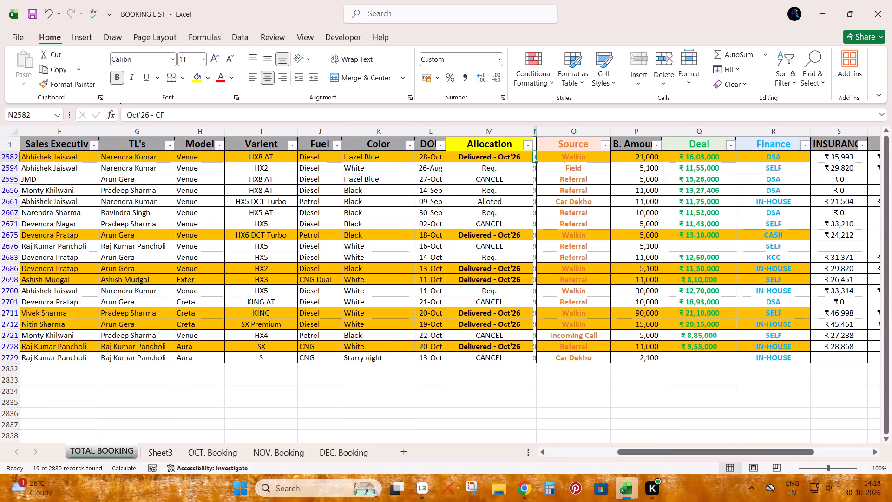
key(Down)
key(Up)
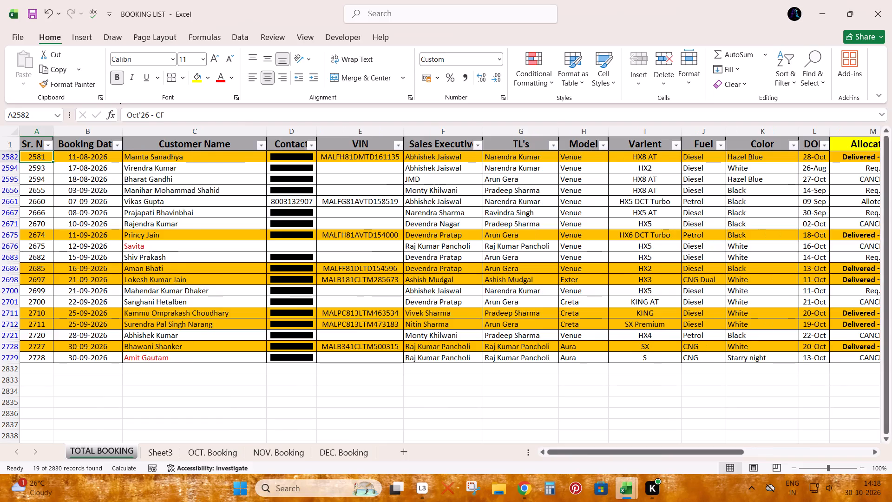
key(Up)
key(Down)
key(ctrl+shift+Right)
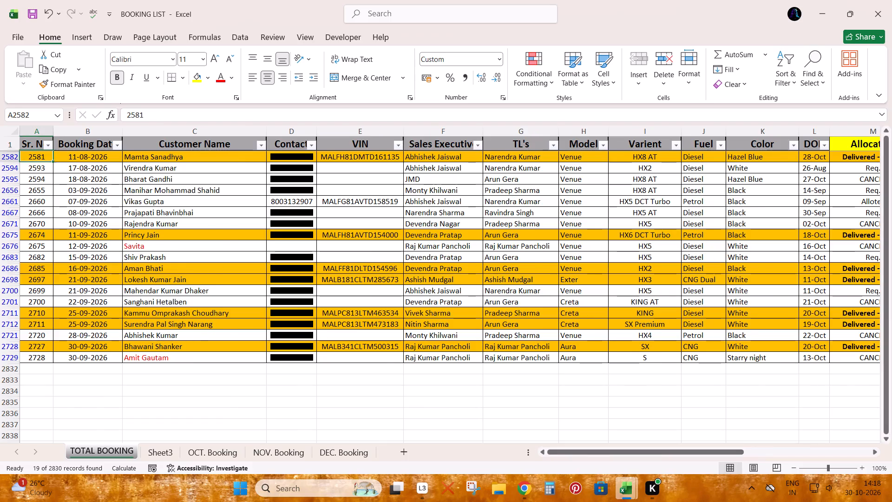
key(shift+Left)
key(shift+Left)
key(shift+Left)
key(shift+Left)
key(shift+Left)
key(ctrl+shift+Down)
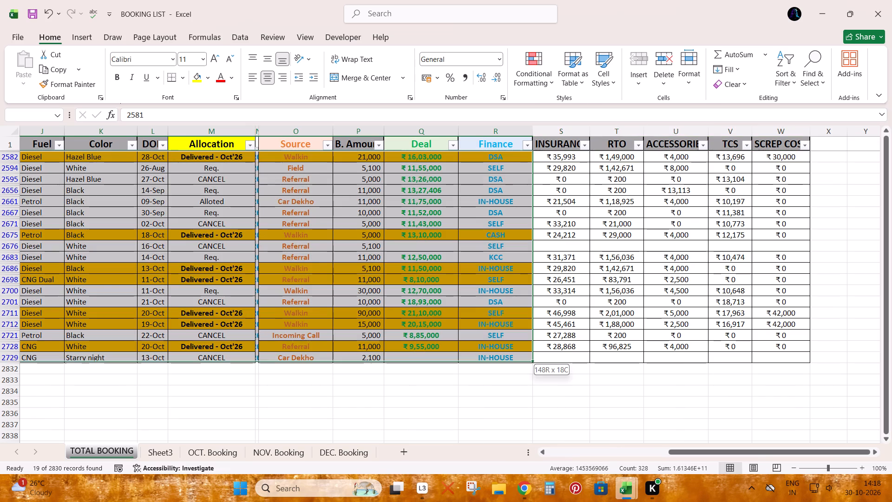
key(ctrl+c)
Paste the carried-forward bookings into Book111 from cell A104, over the existing Oct'26 - CF rows below the October bookings.
key(alt+Tab)
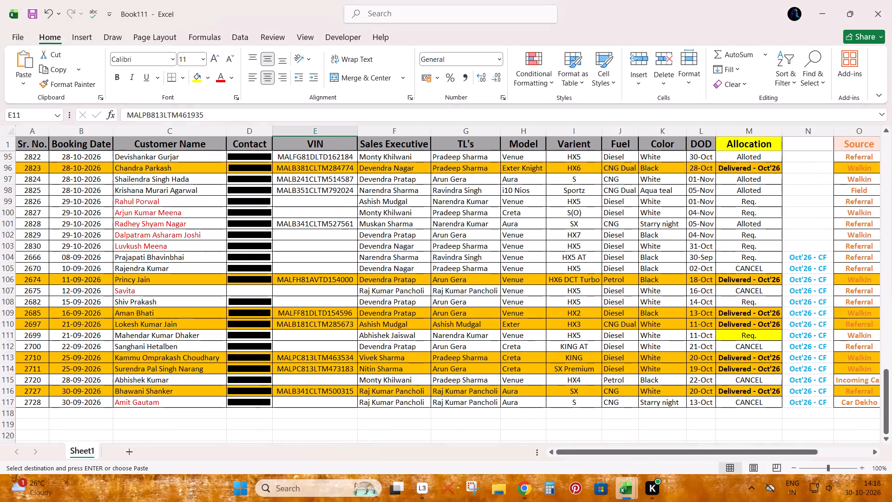
key(shift+space)
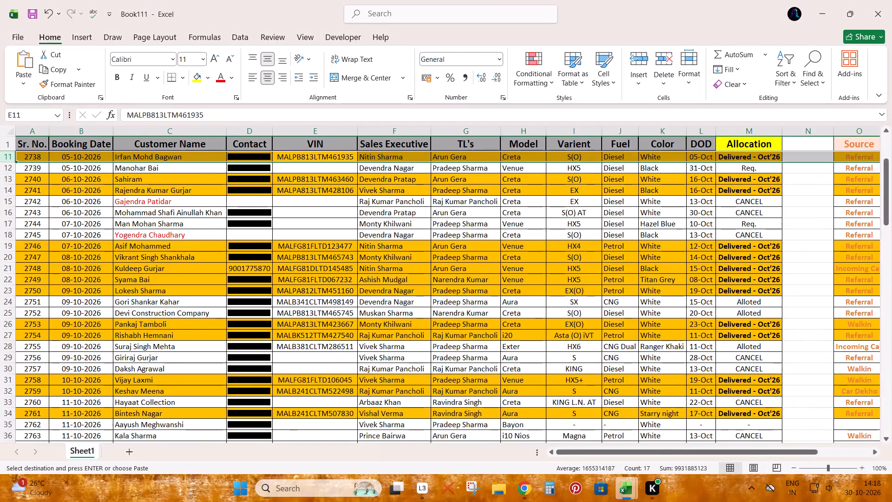
click(799, 198)
key(ctrl+Down)
key(Down)
key(Up)
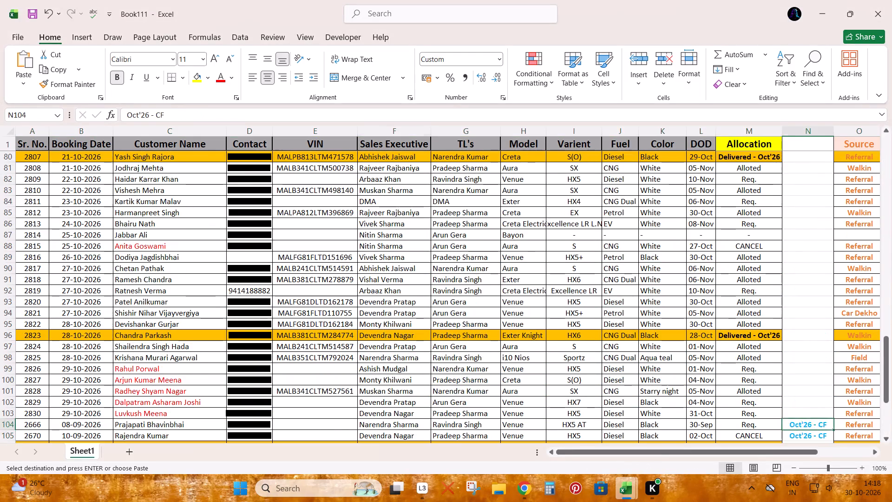
key(ctrl+Left)
key(Left)
key(ctrl+Left)
key(ctrl+Left)
key(ctrl+v)
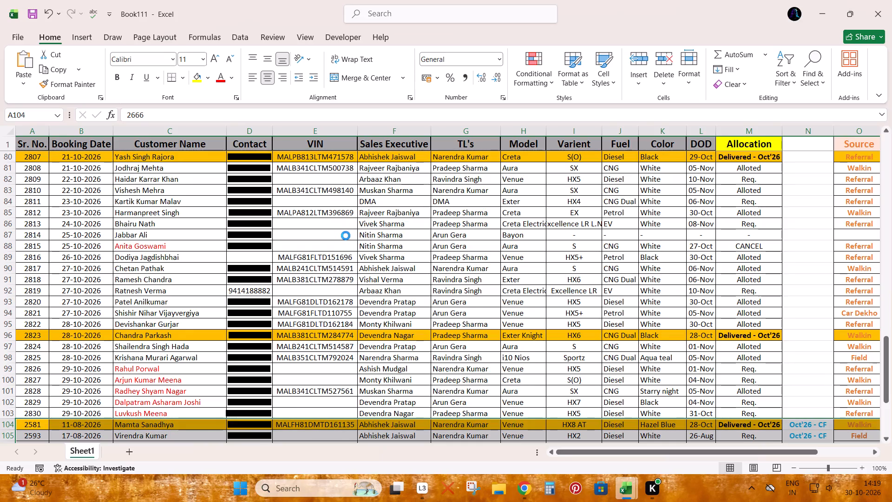
scroll(346, 236, down, 7)
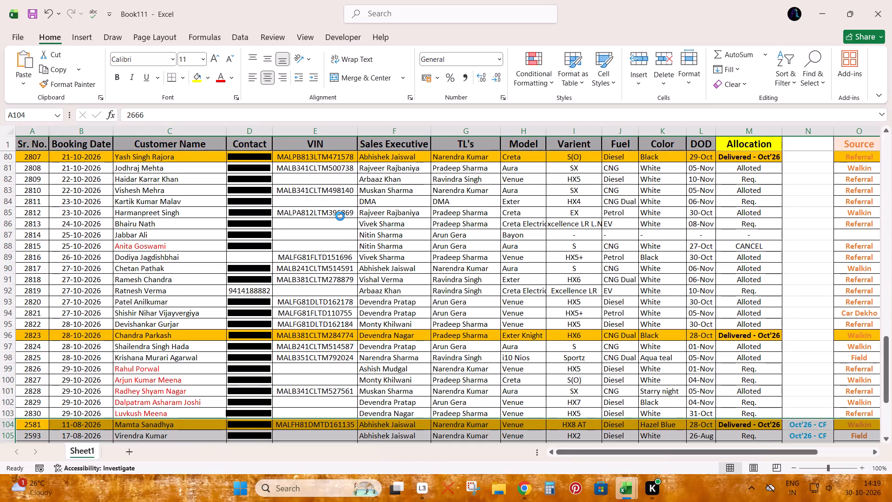
scroll(340, 216, down, 4)
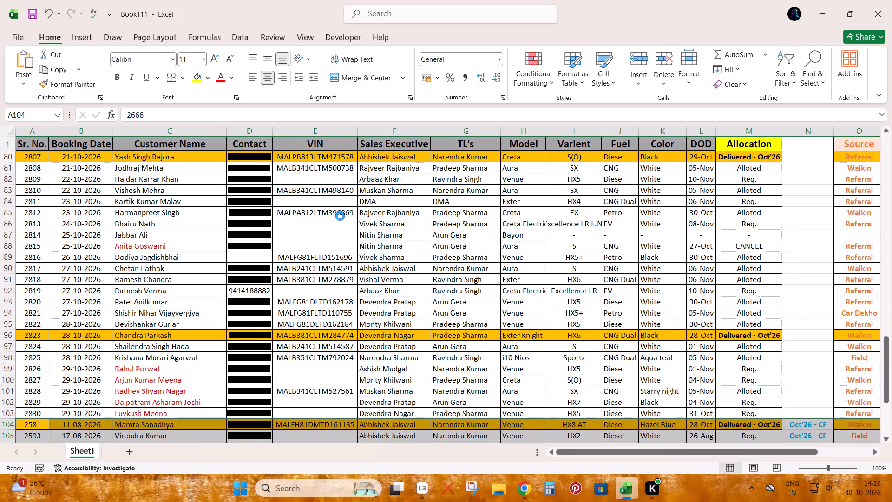
scroll(457, 289, down, 6)
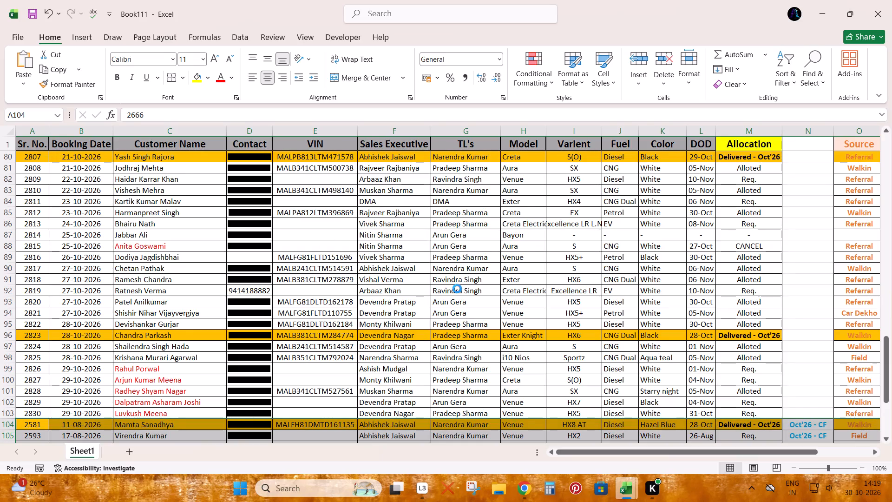
click(459, 285)
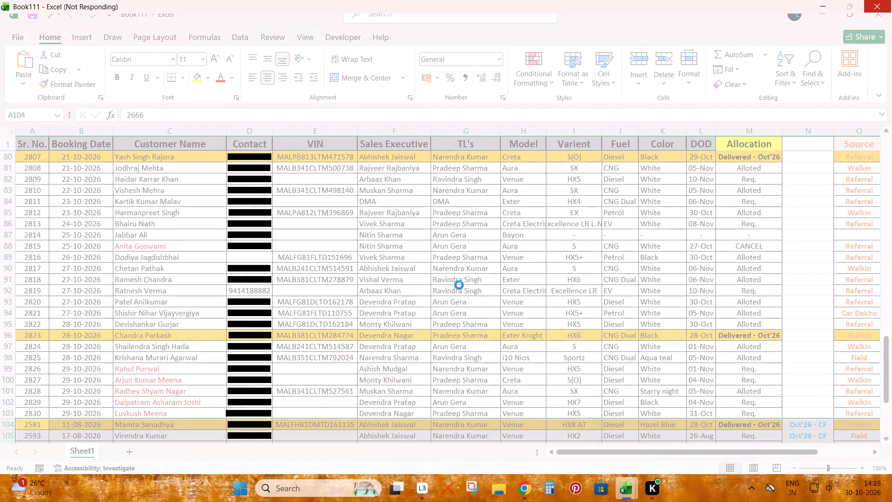
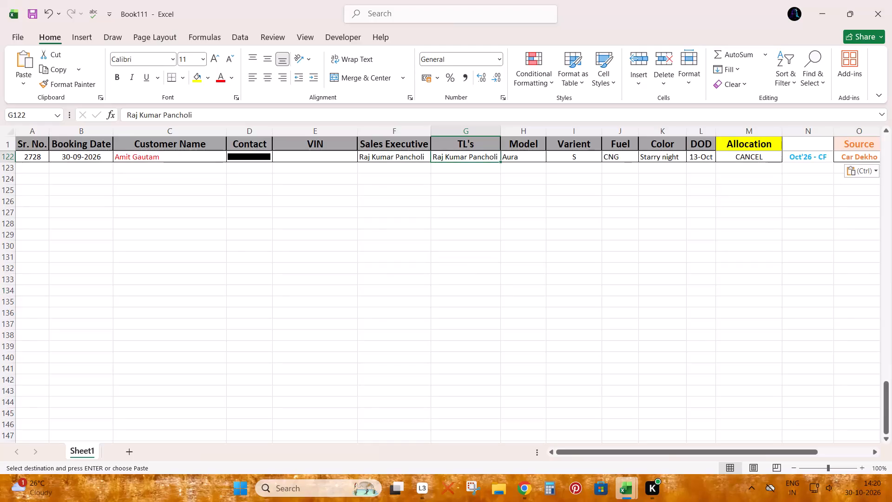
Select the Oct'26 - CF labels from N104 down to the last pasted booking in Book111 and save the workbook.
scroll(745, 197, up, 7)
click(804, 185)
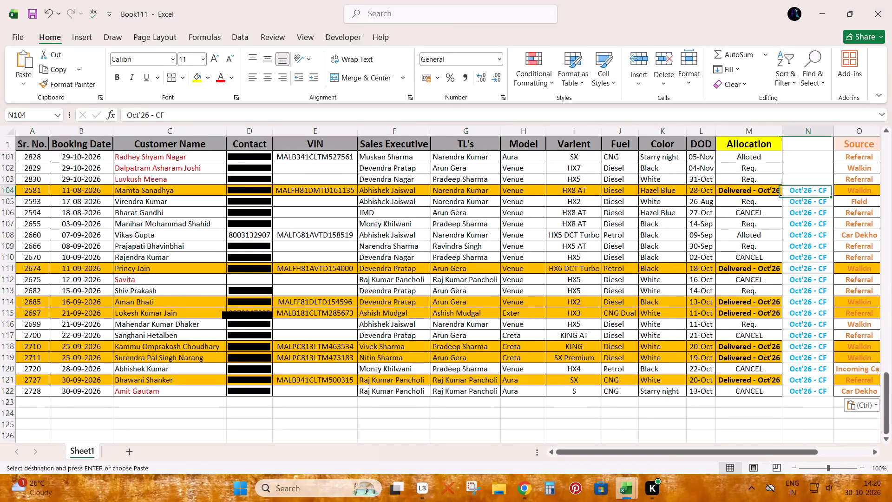
key(ctrl+shift+Down)
key(ctrl+s)
Switch to BOOKING LIST and return to the Sr. No. header cell A1 of the filtered TOTAL BOOKING sheet.
key(alt+Tab)
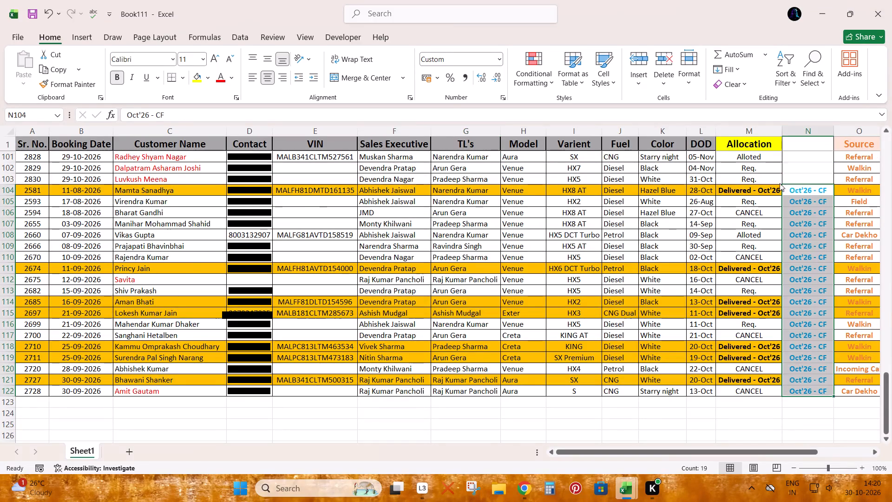
click(446, 244)
key(ctrl+Up)
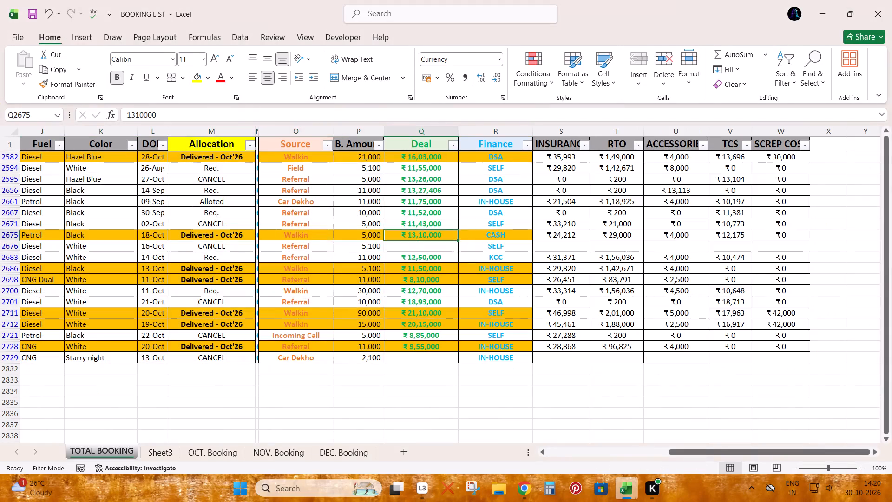
key(ctrl+Left)
key(ctrl+Up)
key(ctrl+Left)
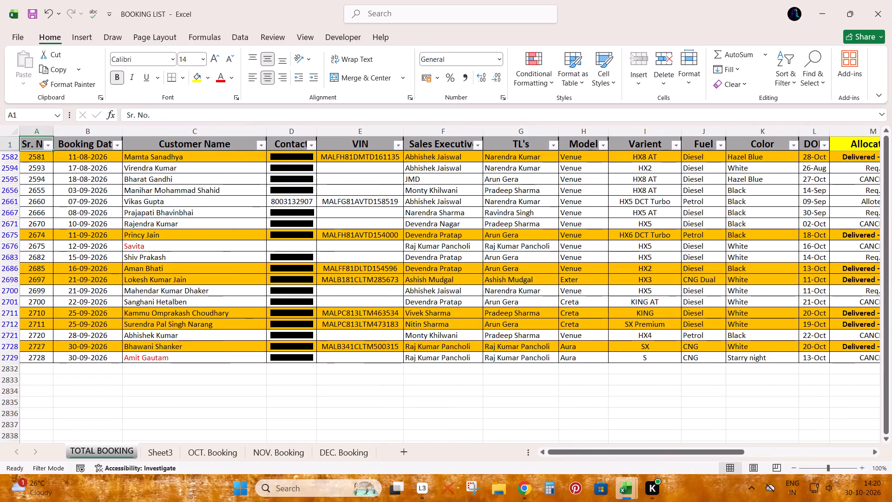
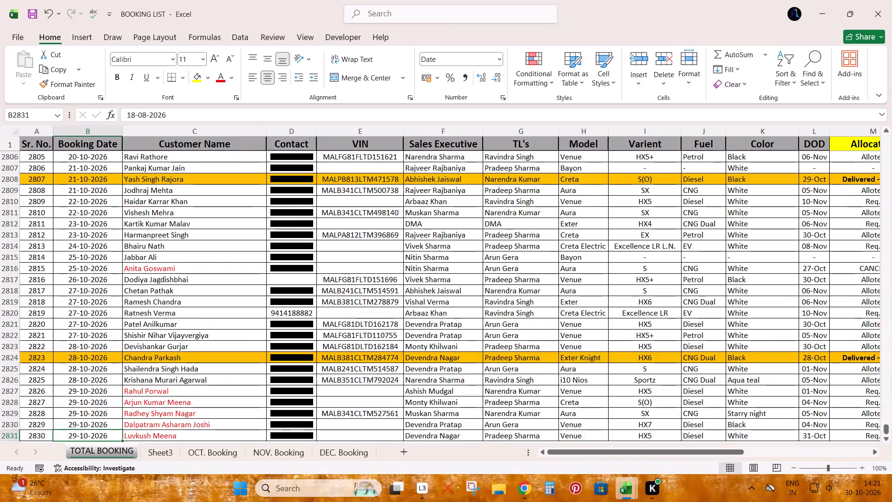
Save the BOOKING LIST workbook with the TOTAL BOOKING sheet showing its last bookings, and close it.
scroll(96, 292, down, 1)
click(32, 16)
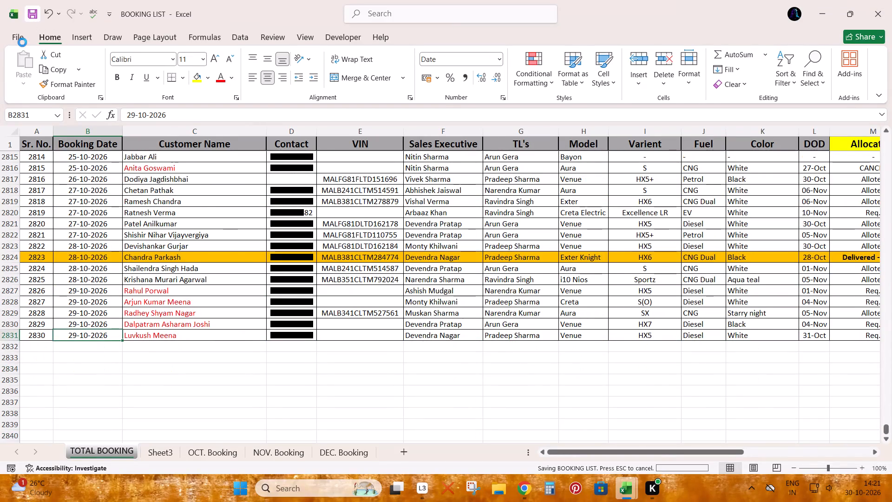
click(891, 0)
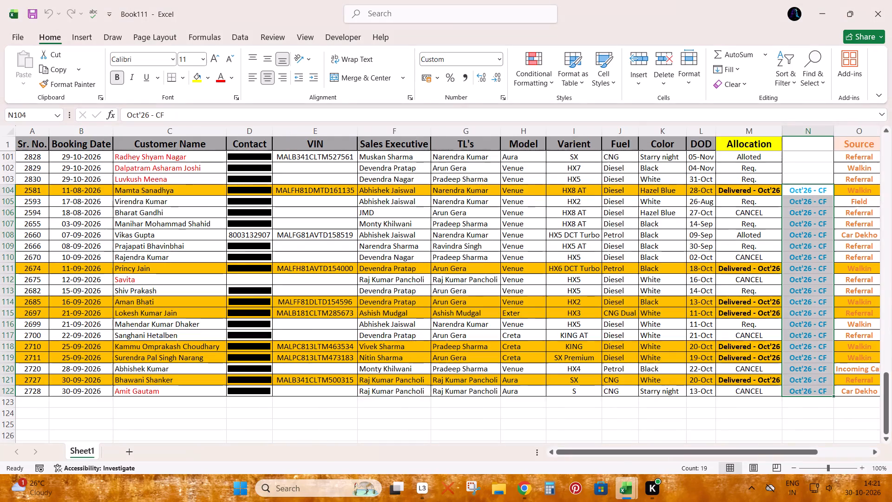
Switch to ALLOCATION STOCK SHEET, return to the SN header cell A2 of the STOCK sheet, then save and close the workbook.
click(625, 485)
click(546, 415)
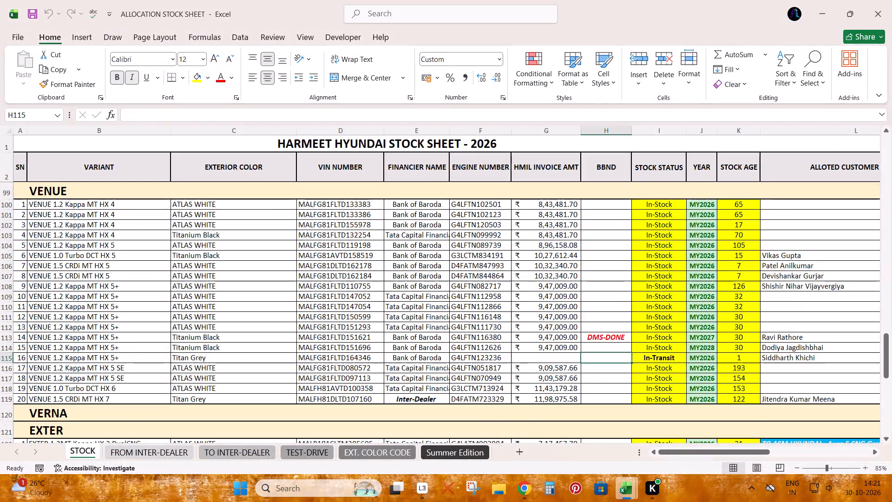
click(230, 171)
key(ctrl+Left)
key(Down)
key(Up)
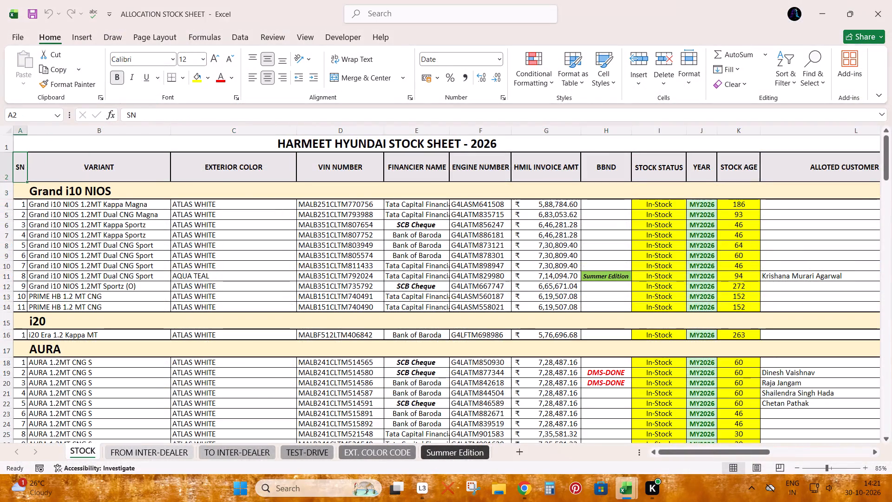
key(ctrl+s)
click(891, 0)
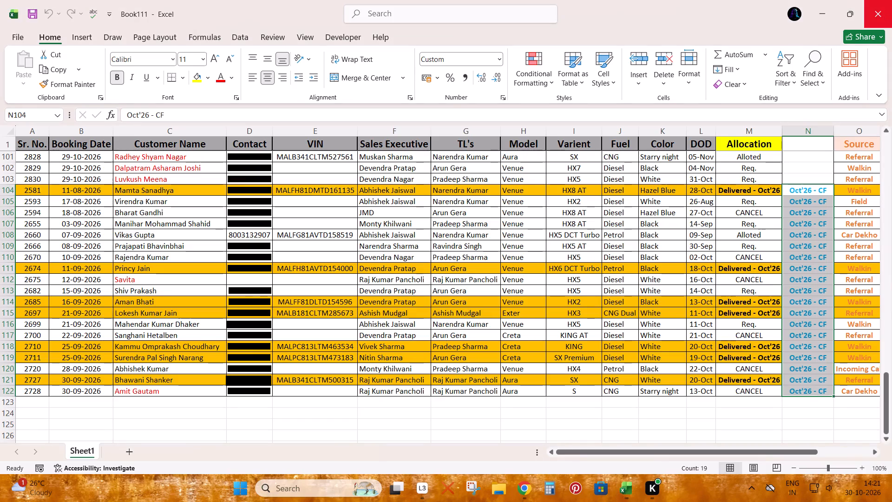
Save the Book111 workbook and show the desktop.
key(ctrl+s)
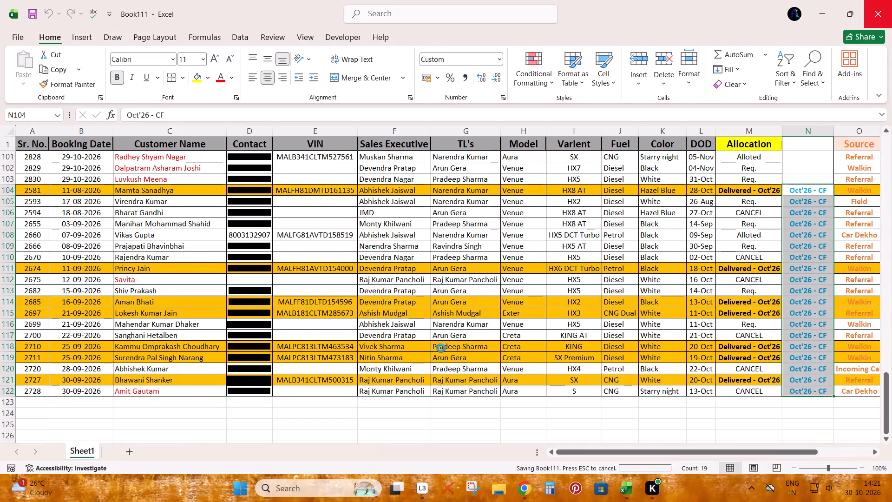
click(891, 501)
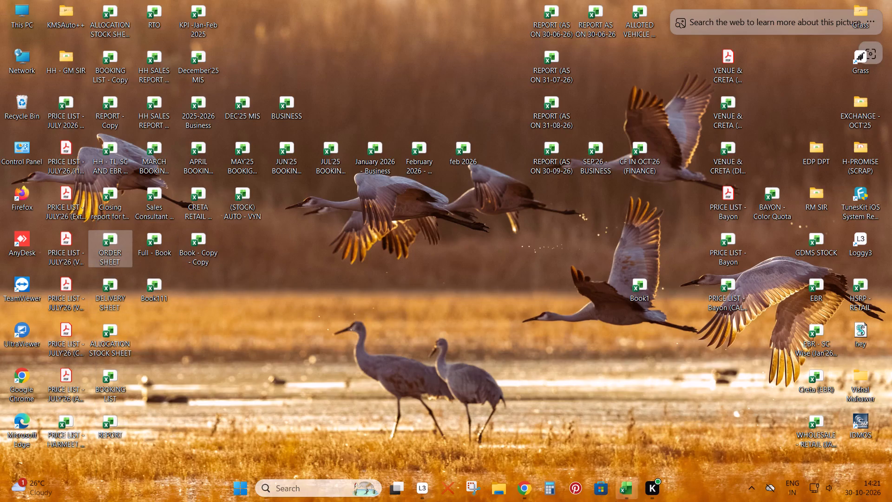
Open a File Explorer window.
click(493, 488)
click(537, 493)
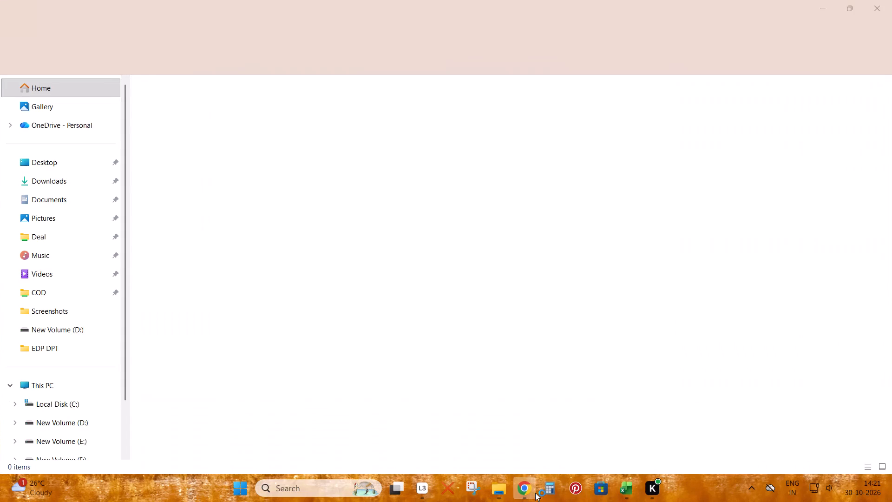